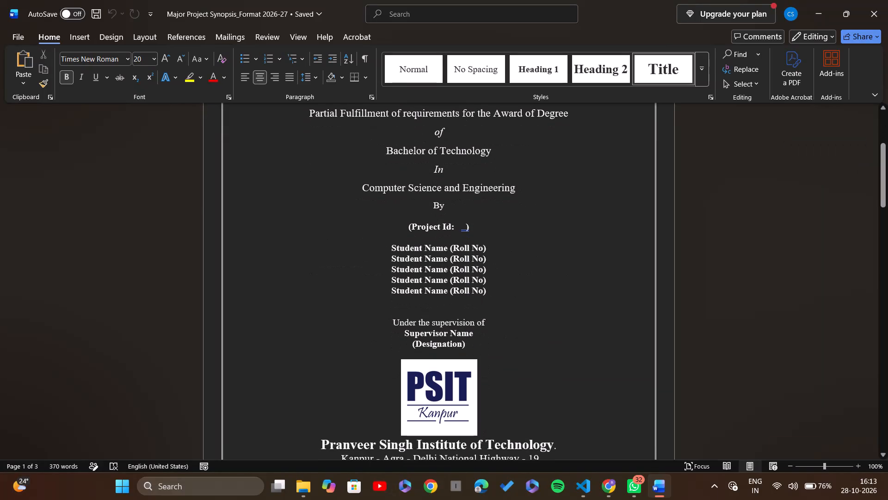
View the Mini Project Proposal Format 2026-27(2) document from the Btech Third year folder in File Explorer, and close it.
click(305, 487)
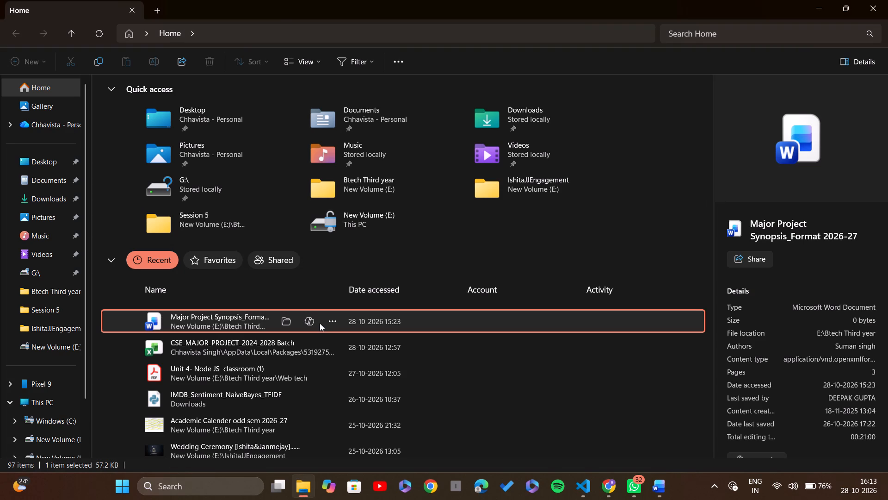
double_click(62, 297)
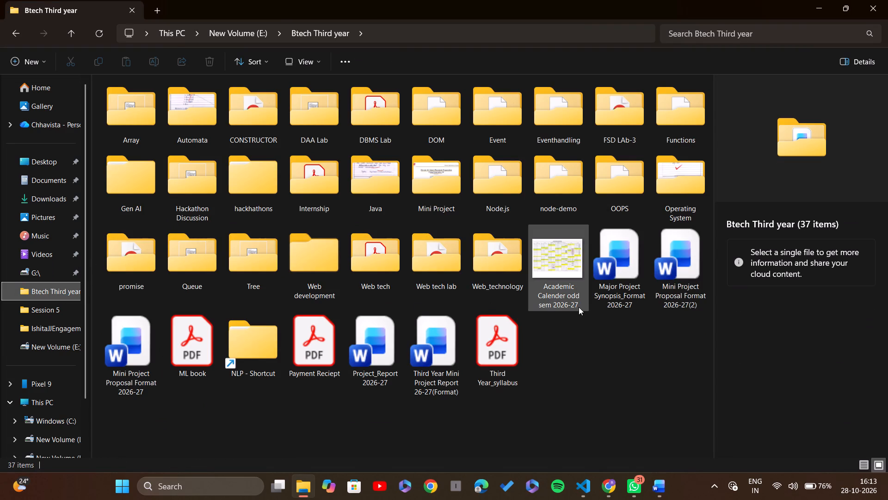
double_click(670, 290)
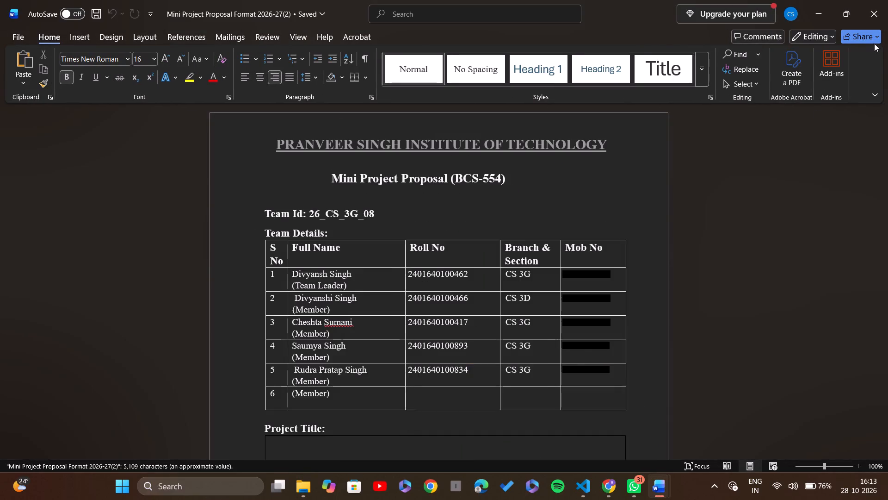
click(873, 12)
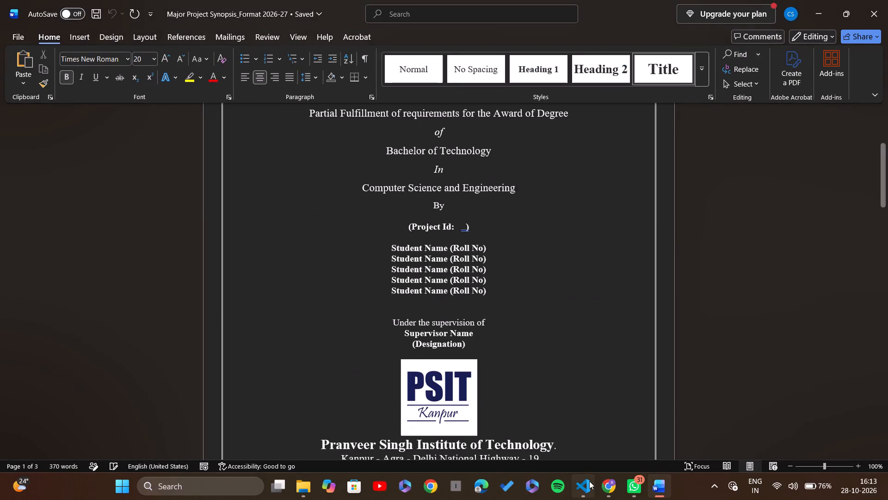
In File Explorer, duplicate the Major Project Synopsis_Format 2026-27 document within the Btech Third year folder.
click(300, 494)
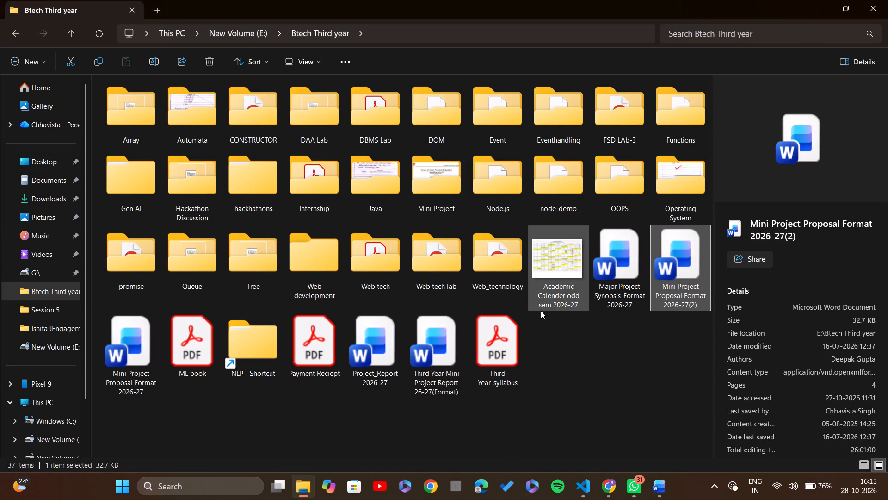
click(597, 298)
right_click(597, 298)
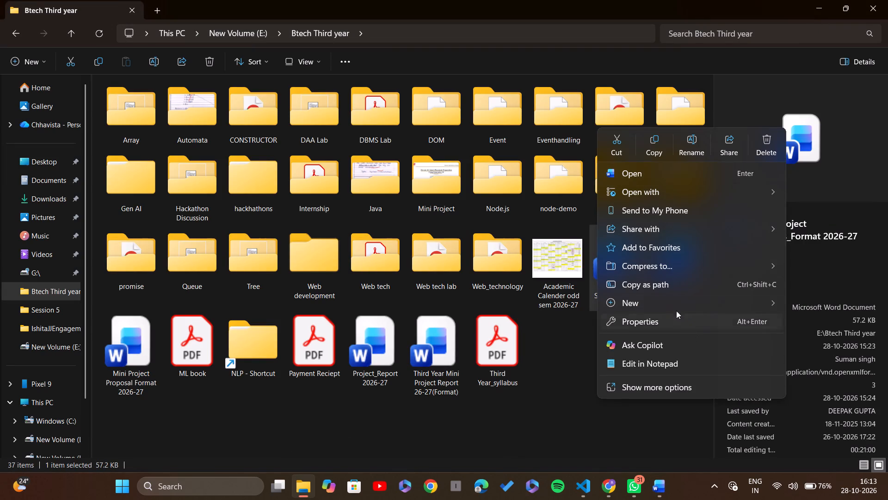
click(661, 148)
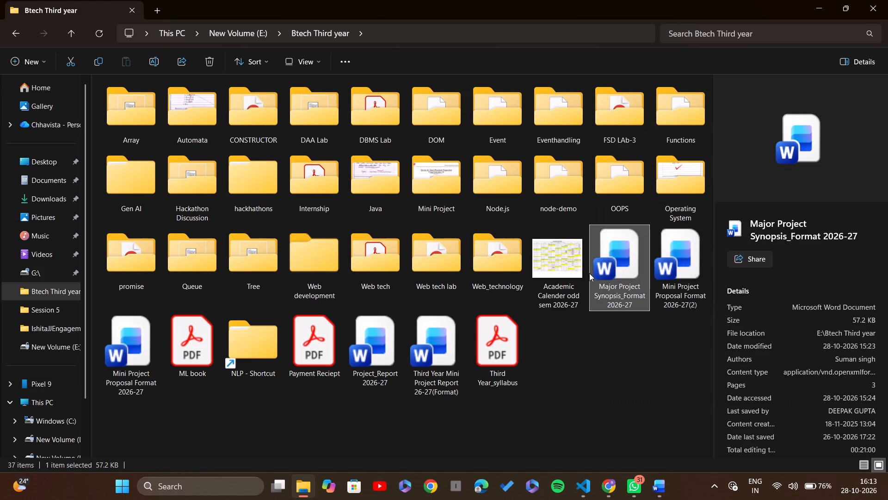
right_click(542, 344)
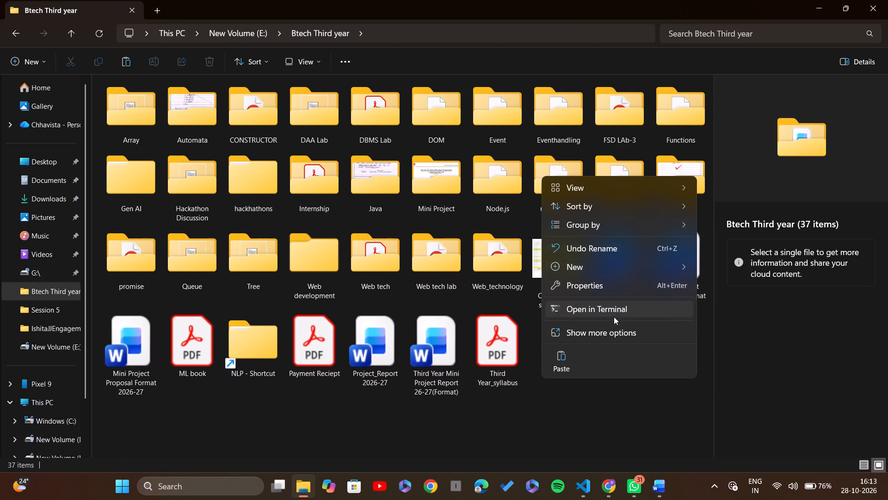
click(569, 357)
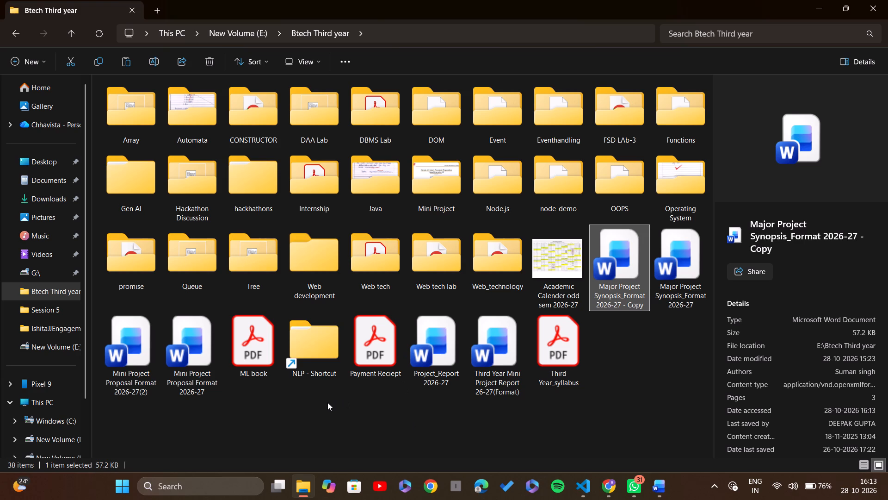
Open the copied synopsis document in Word for editing and close the original synopsis document.
double_click(626, 305)
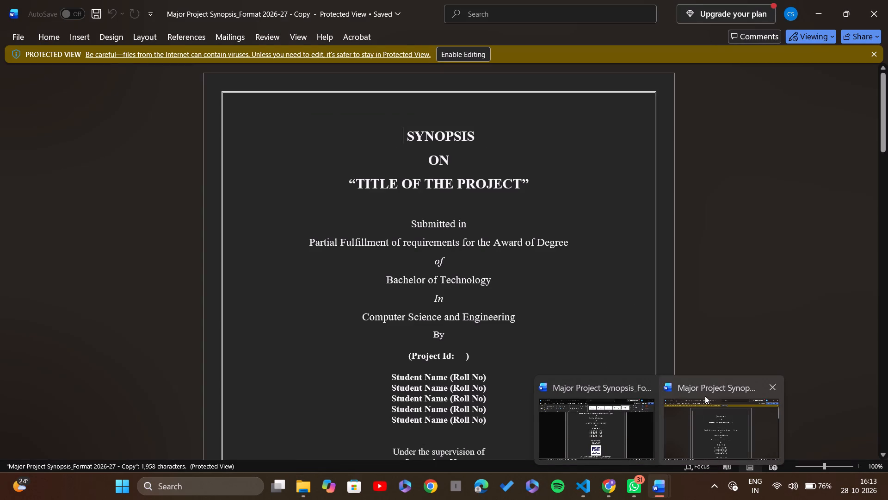
click(644, 392)
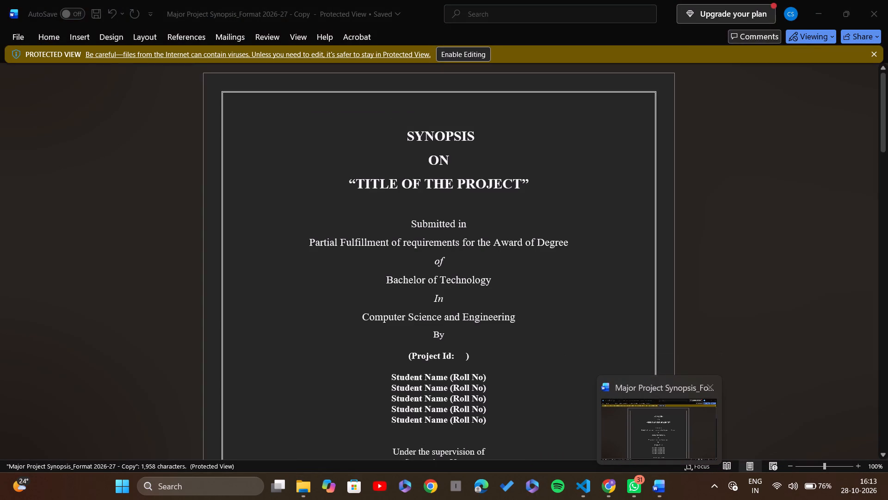
click(462, 55)
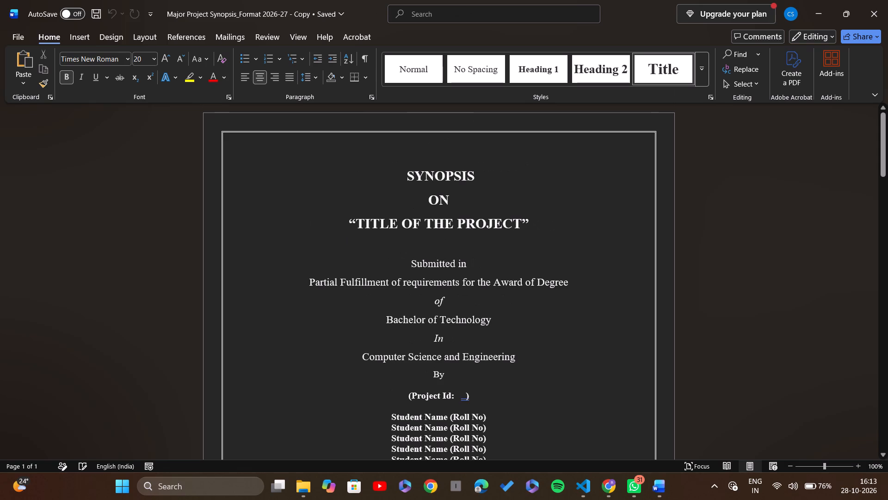
Place the text cursor in the blank after Project Id on the cover page.
click(460, 399)
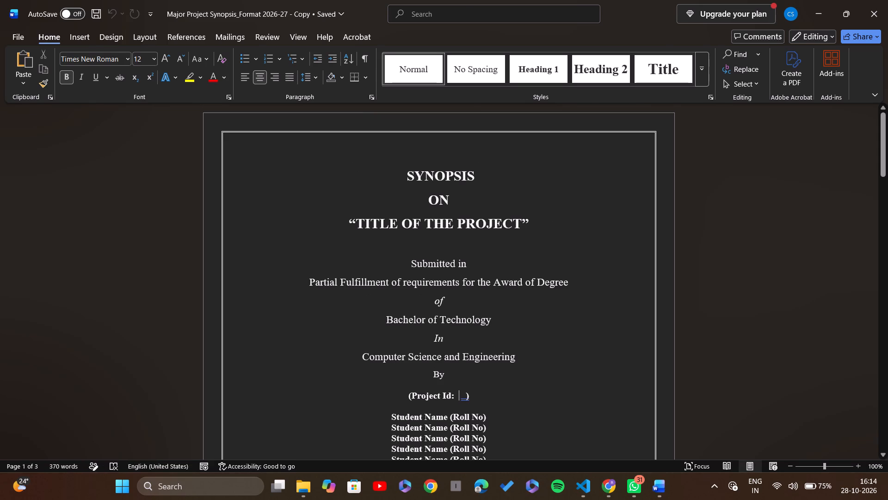
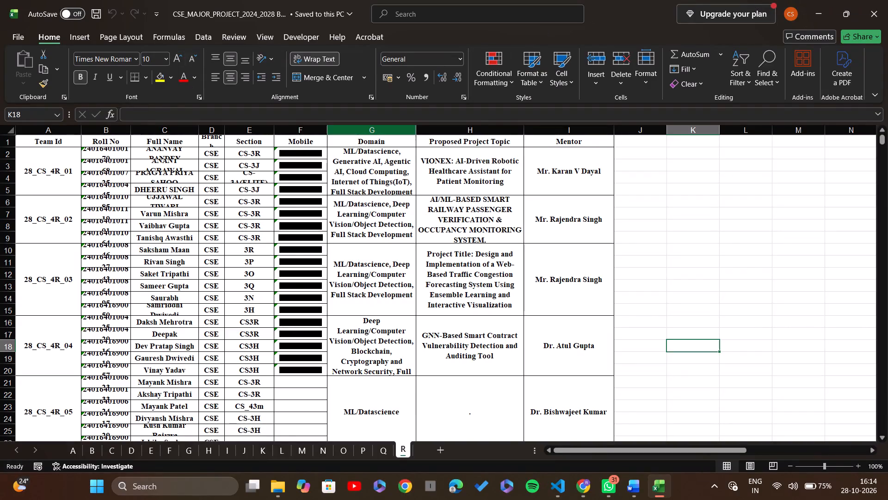
In the CSE_MAJOR_PROJECT workbook in Excel, open sheet G containing the 28_CS_4G teams.
click(380, 130)
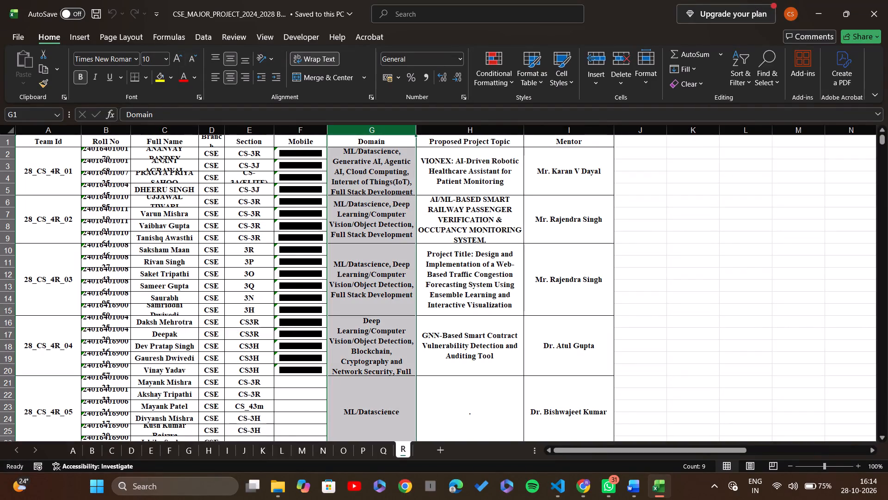
click(377, 134)
click(189, 449)
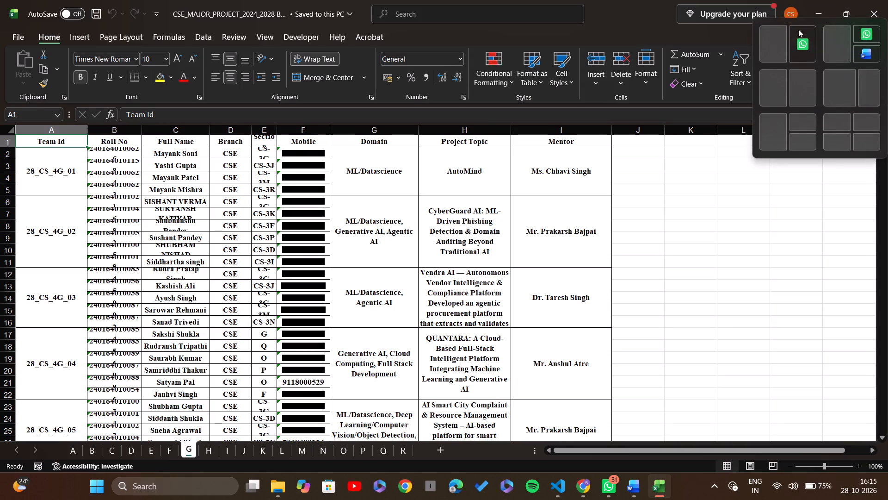
Arrange the Word synopsis copy and the Excel team workbook side by side, with Word on the left.
click(635, 487)
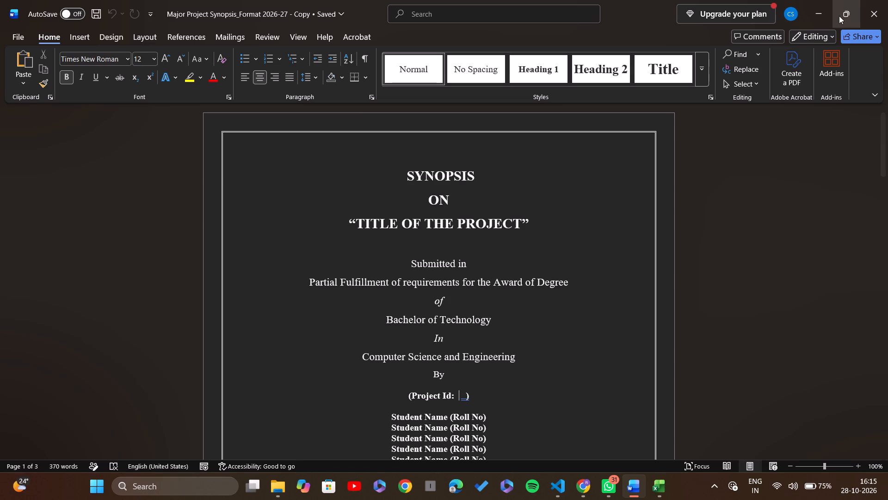
click(782, 54)
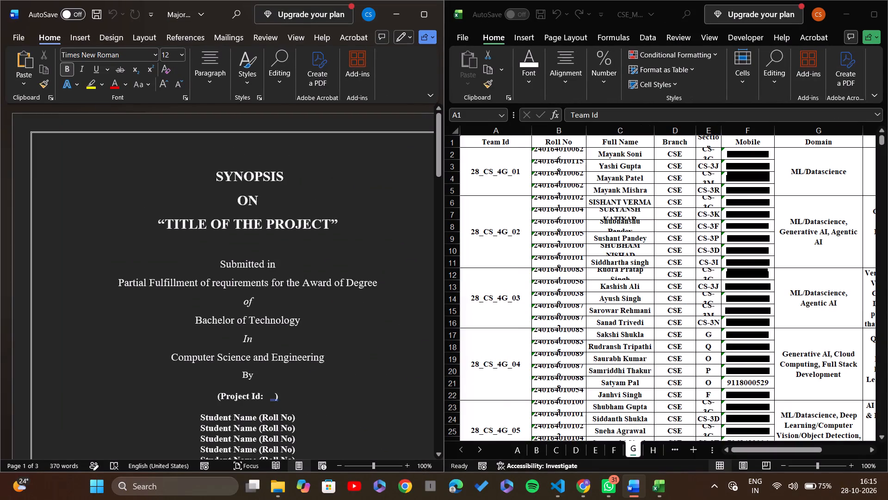
Enter 28_CS_4G_03 as the Project Id on the synopsis cover page in Word.
drag(437, 152, 437, 173)
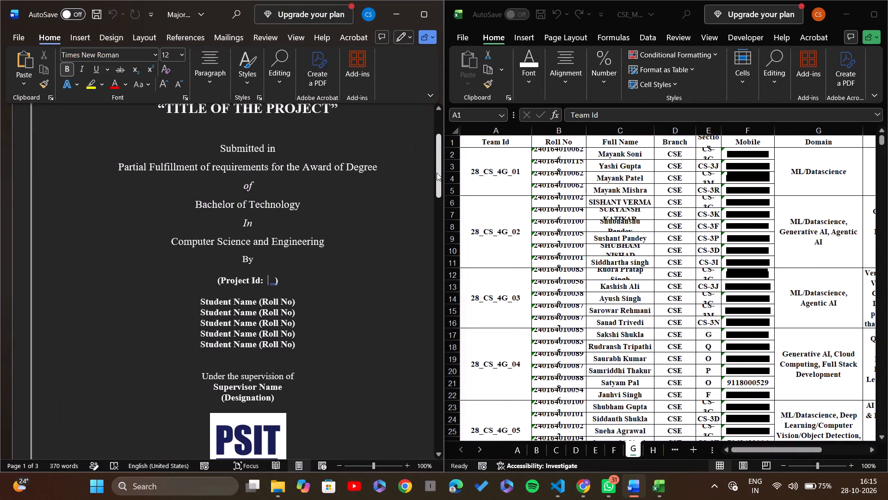
click(271, 281)
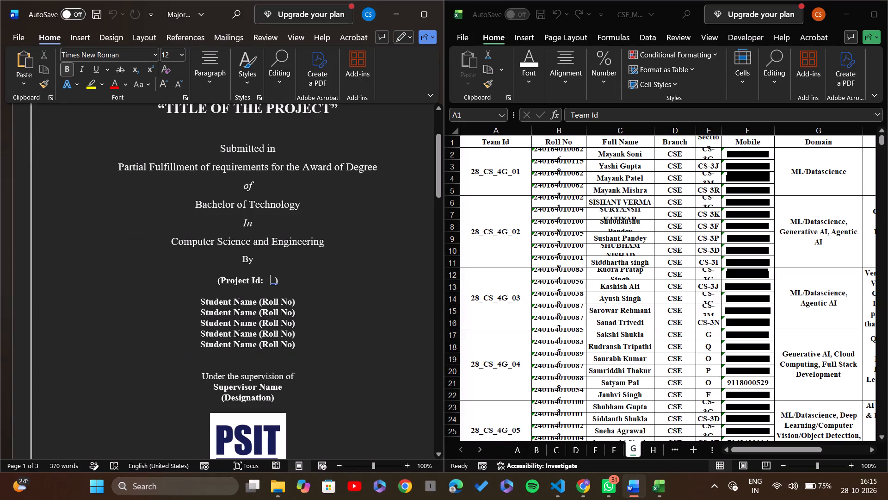
key(BackSpace)
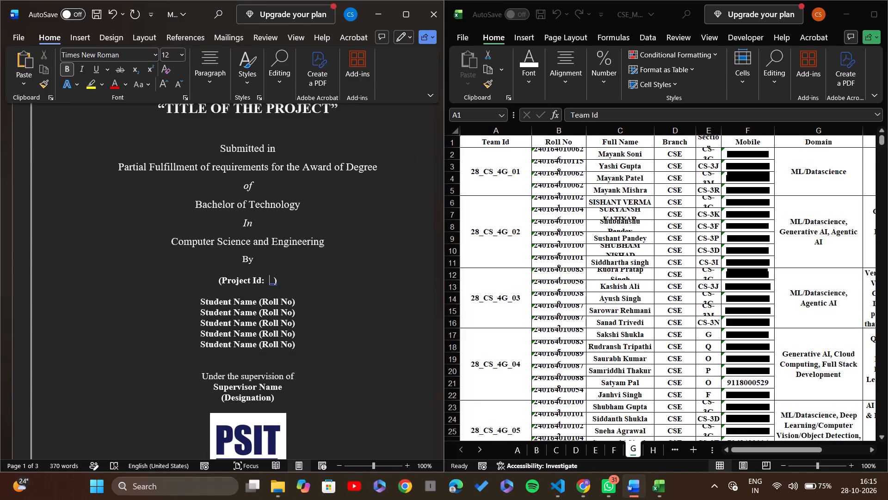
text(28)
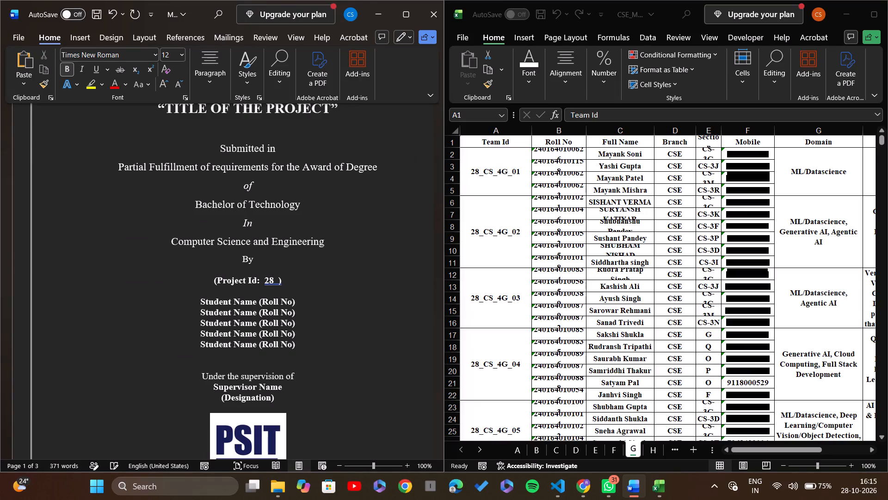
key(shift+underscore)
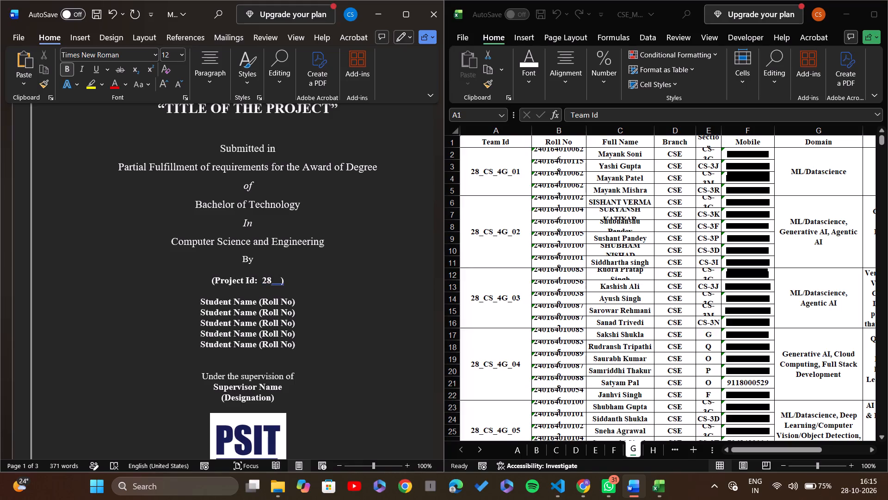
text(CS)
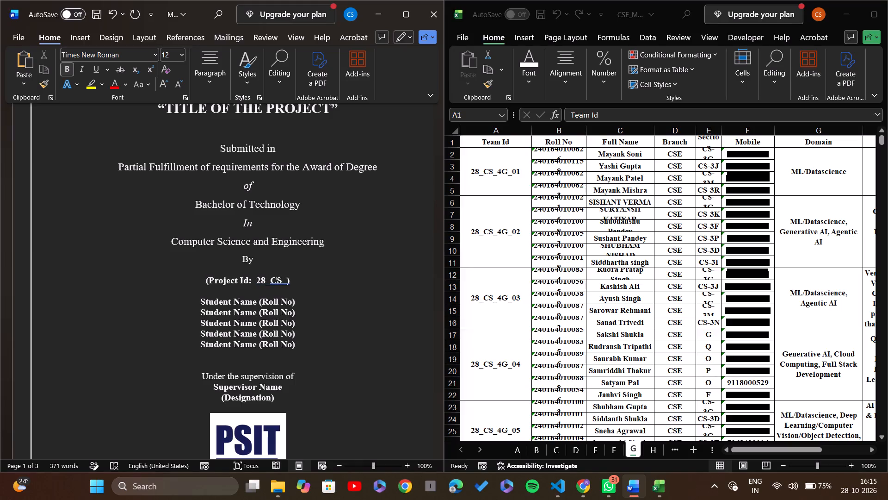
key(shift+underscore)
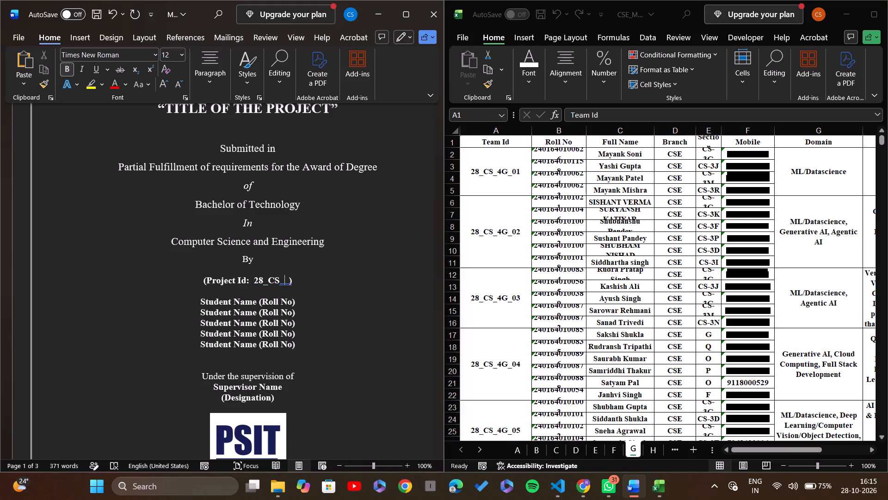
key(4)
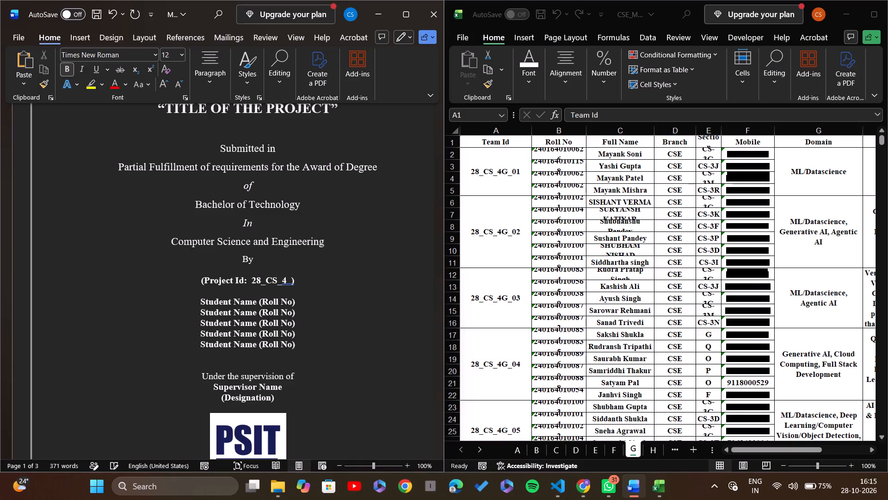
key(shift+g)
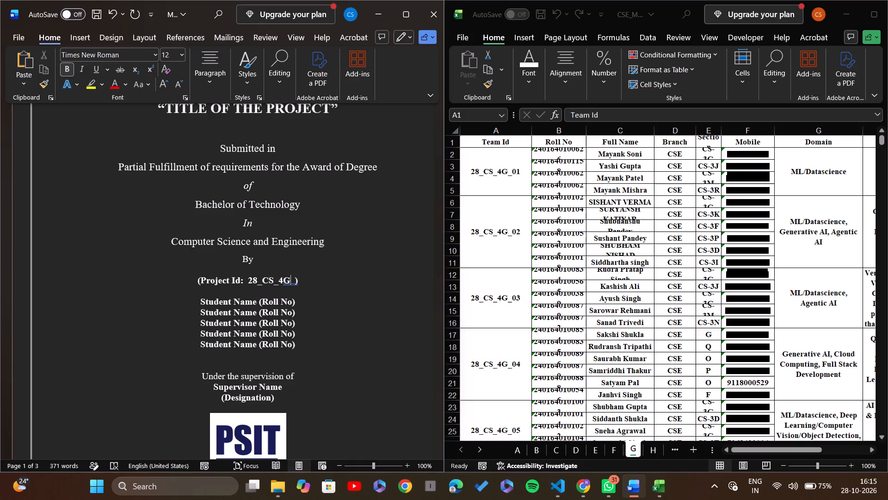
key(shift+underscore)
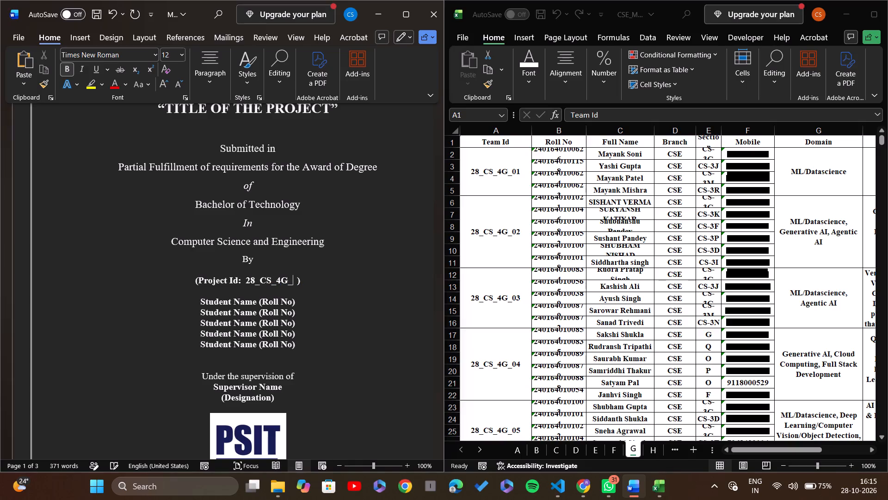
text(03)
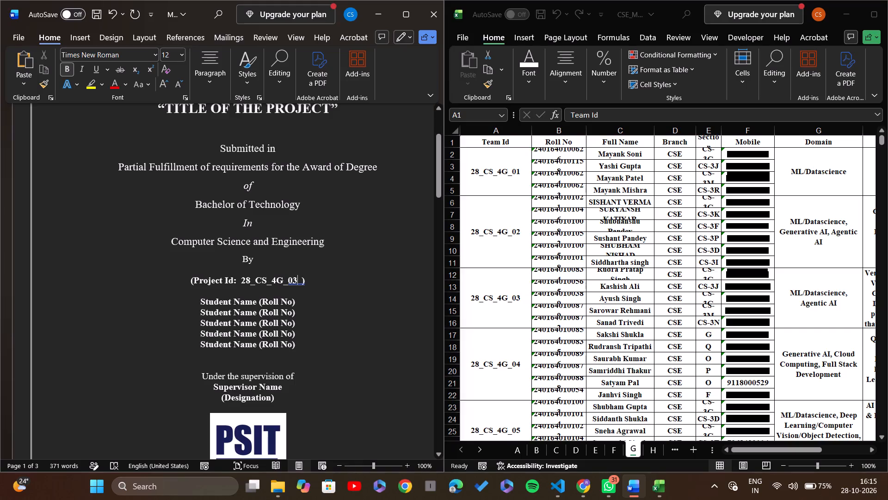
Replace the first Student Name placeholder with the name of team 28_CS_4G_03's first listed member, keeping the (Roll No) text.
click(257, 302)
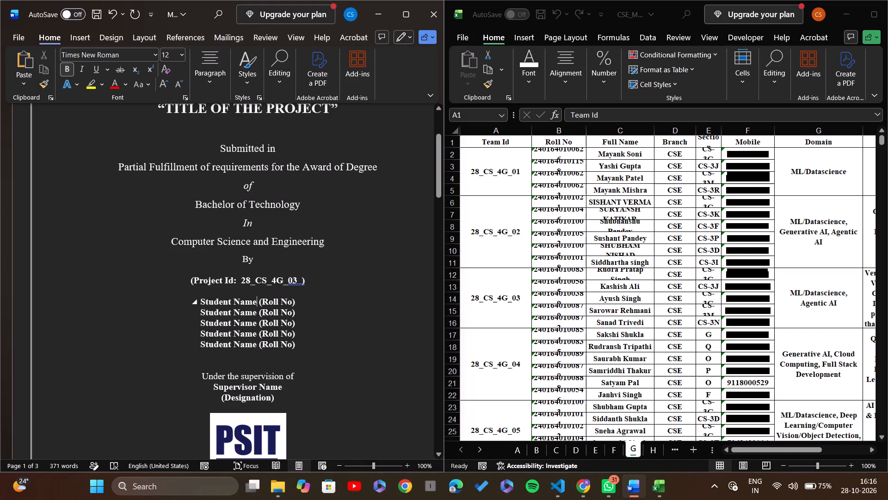
key(BackSpace)
key(BackSpace)
key(BackSpace)
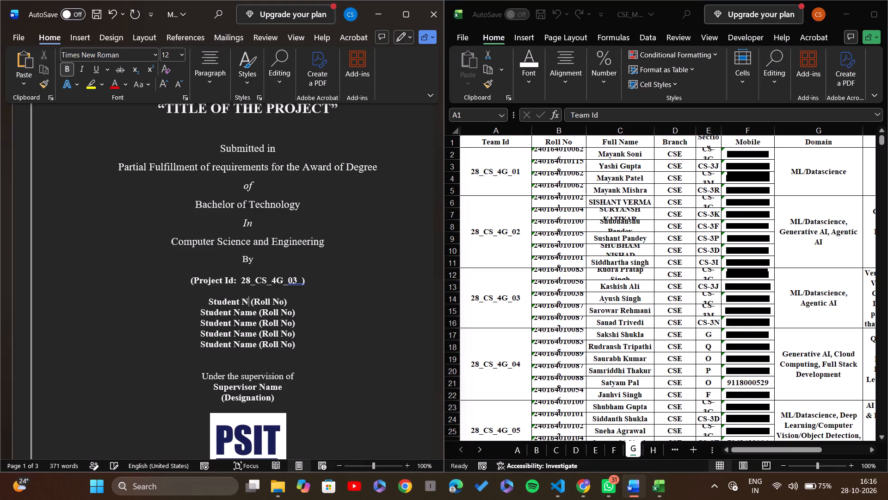
key(BackSpace)
key(BackSpace)
key(BackSpace)
key(BackSpace)
key(BackSpace)
key(BackSpace)
key(BackSpace)
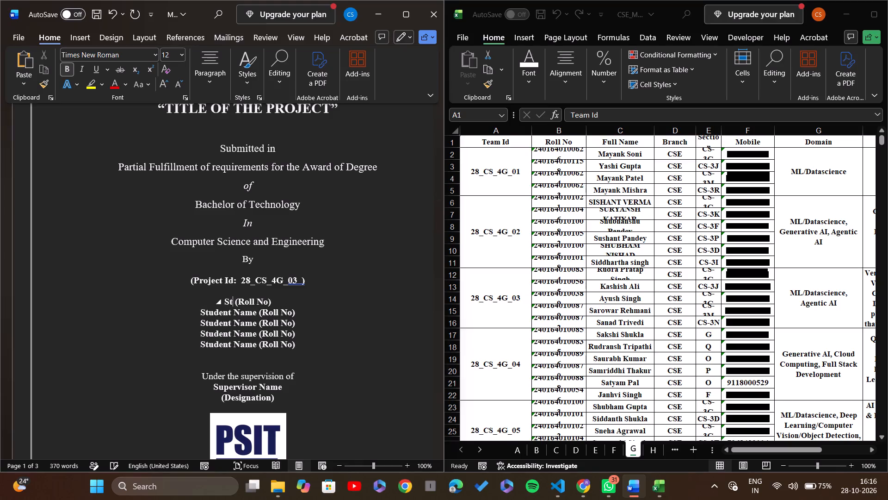
key(BackSpace)
key(BackSpace)
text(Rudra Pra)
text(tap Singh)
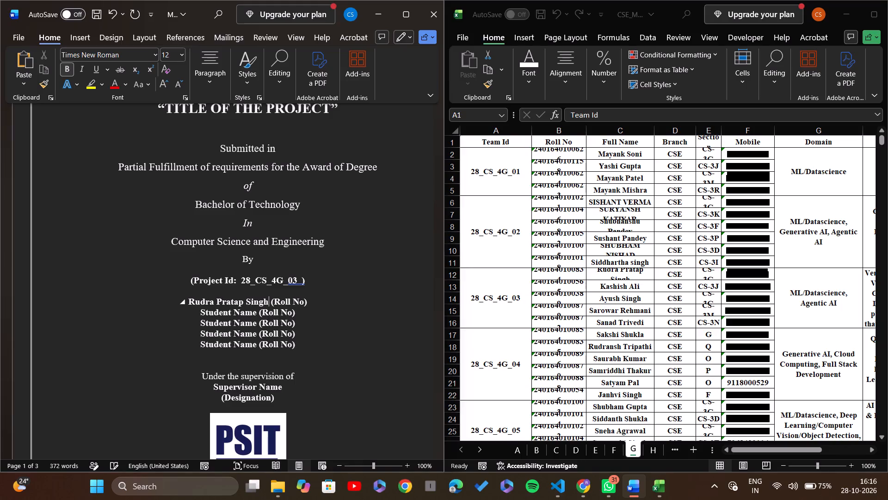
Replace the second Student Name placeholder with the name of the team's second listed member, keeping the (Roll No) text.
click(257, 315)
key(BackSpace)
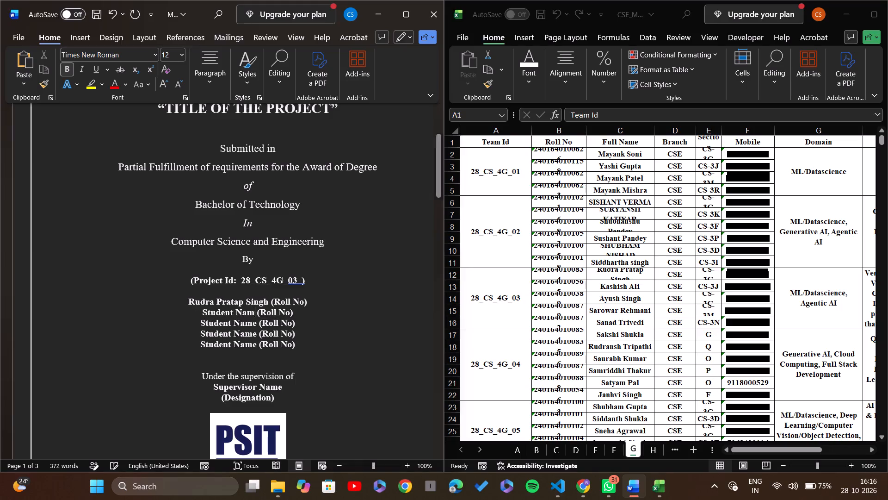
key(BackSpace)
key(BackSpace)
key(BackSpace)
key(BackSpace)
key(BackSpace)
key(BackSpace)
key(BackSpace)
key(BackSpace)
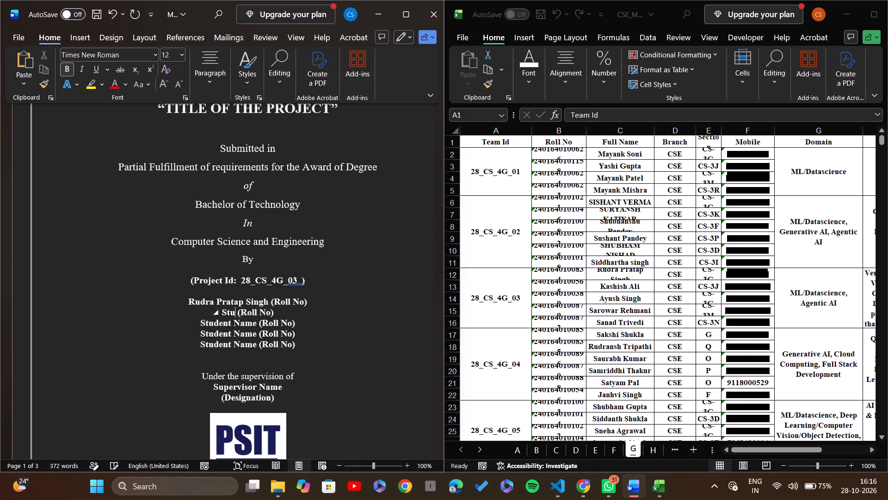
key(BackSpace)
key(BackSpace)
key(BackSpace)
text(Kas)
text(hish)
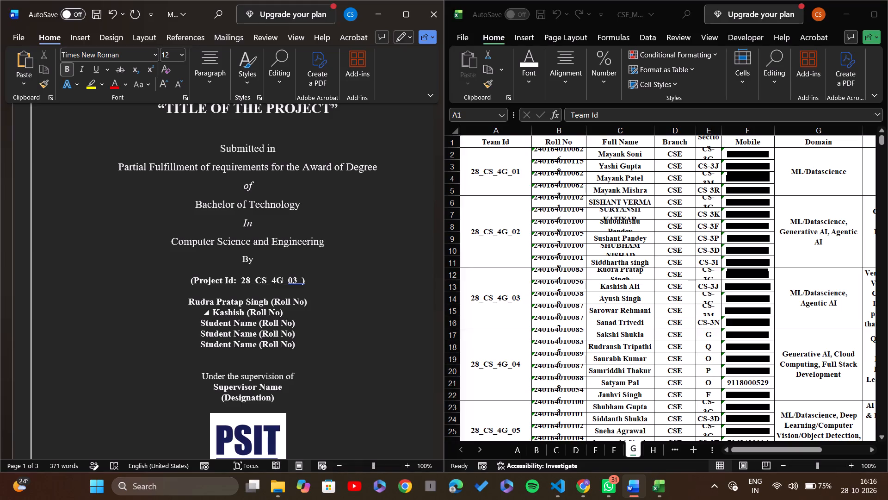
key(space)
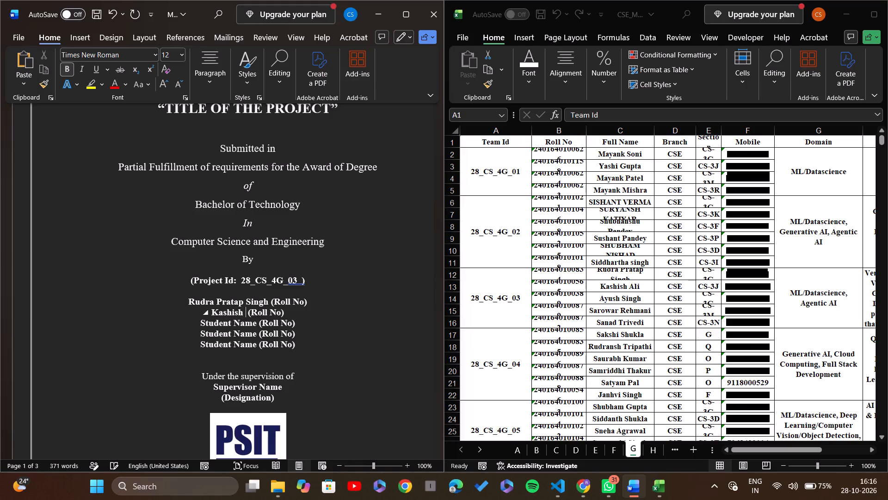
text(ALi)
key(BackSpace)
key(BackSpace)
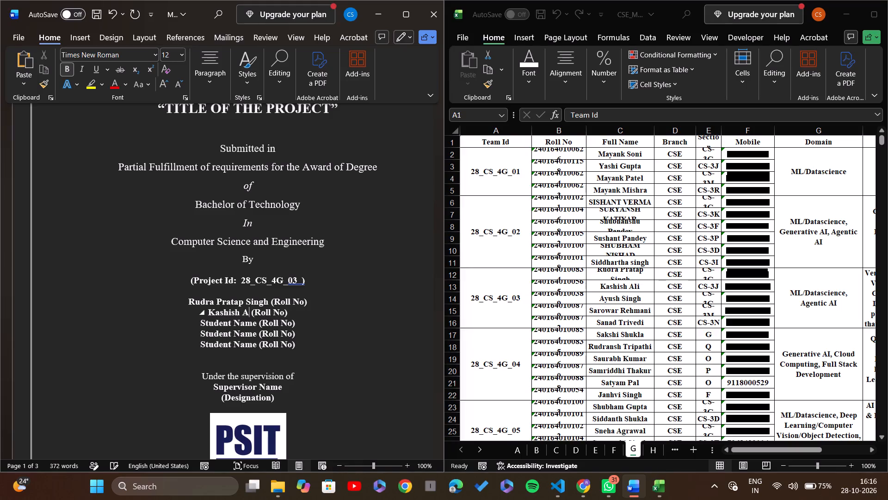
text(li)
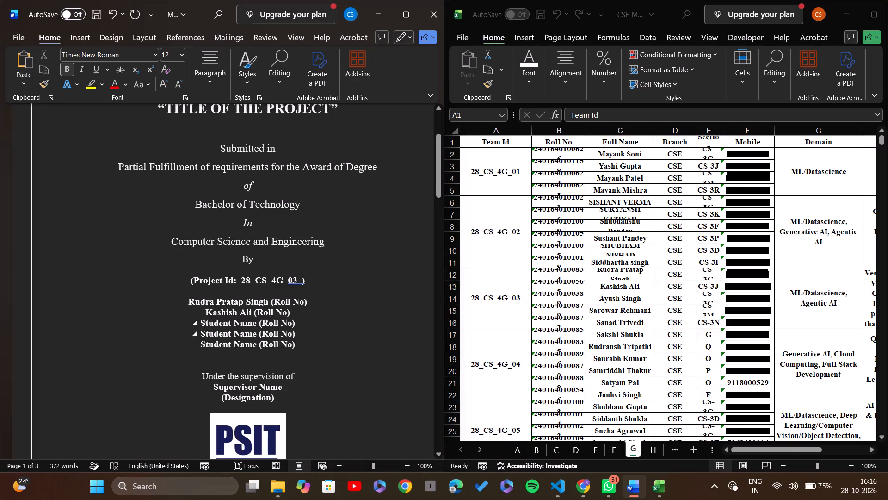
Replace the third Student Name placeholder with the name of the team's third listed member, keeping the (Roll No) text.
click(259, 323)
key(BackSpace)
key(BackSpace)
key(BackSpace)
key(BackSpace)
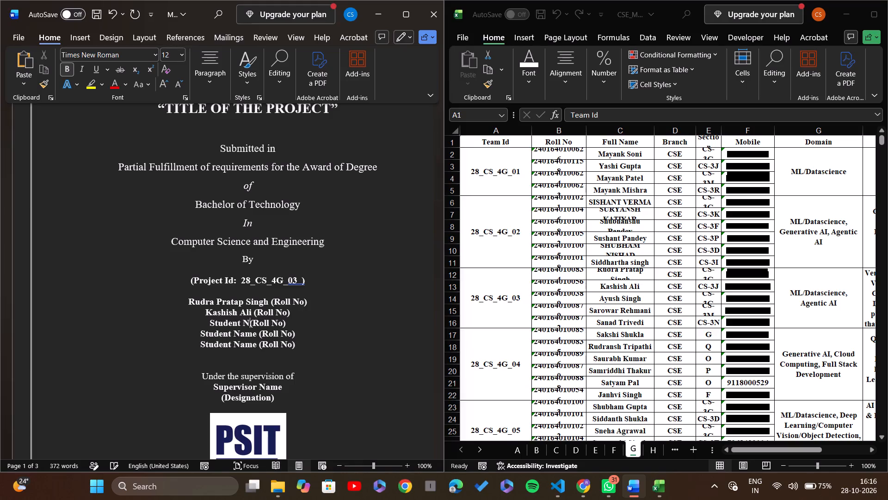
key(BackSpace)
key(BackSpace)
key(BackSpace)
key(BackSpace)
key(BackSpace)
key(BackSpace)
key(BackSpace)
key(BackSpace)
key(BackSpace)
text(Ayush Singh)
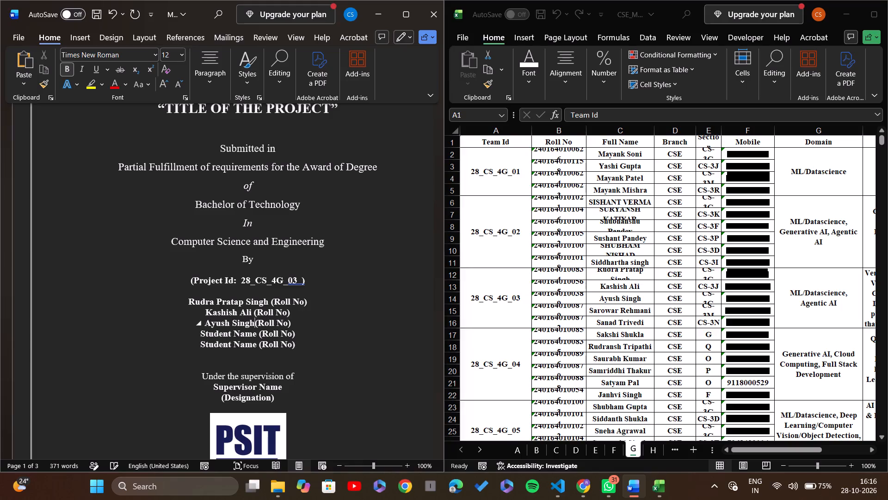
Replace the fourth Student Name placeholder with the name of the team's fourth listed member, keeping the (Roll No) text.
click(254, 335)
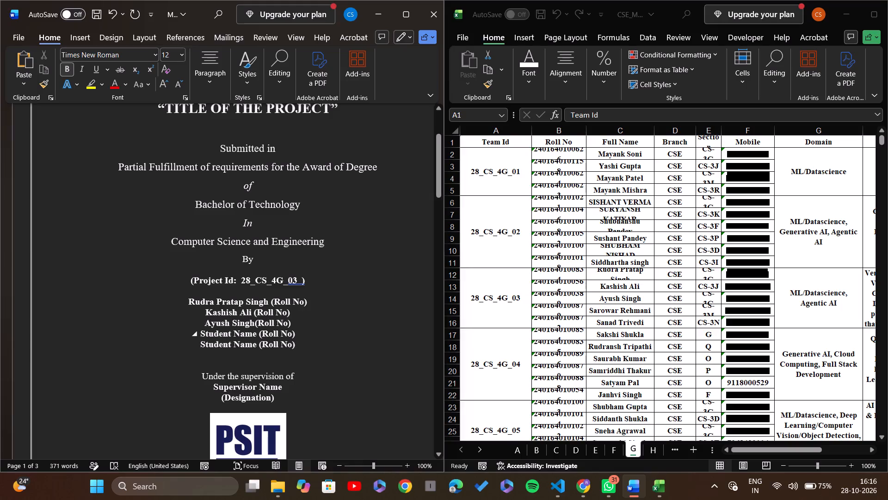
click(258, 335)
key(BackSpace)
key(BackSpace)
key(BackSpace)
key(BackSpace)
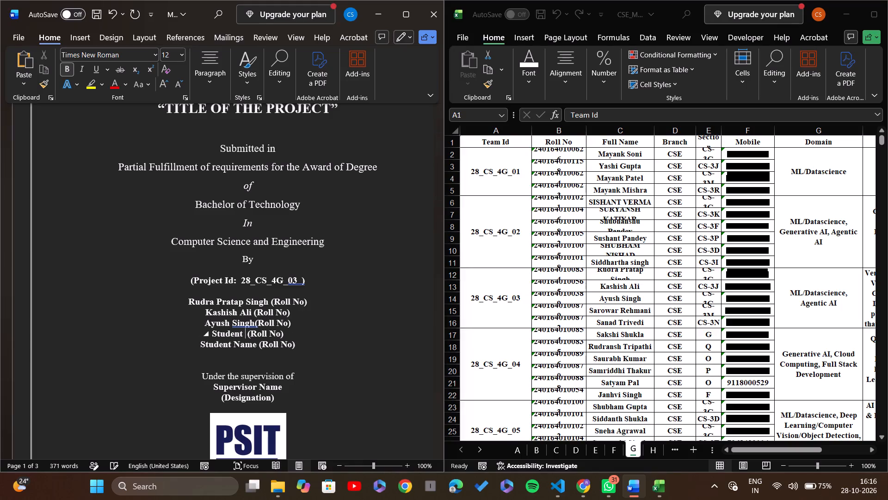
key(BackSpace)
key(BackSpace)
key(BackSpace)
key(BackSpace)
key(BackSpace)
key(BackSpace)
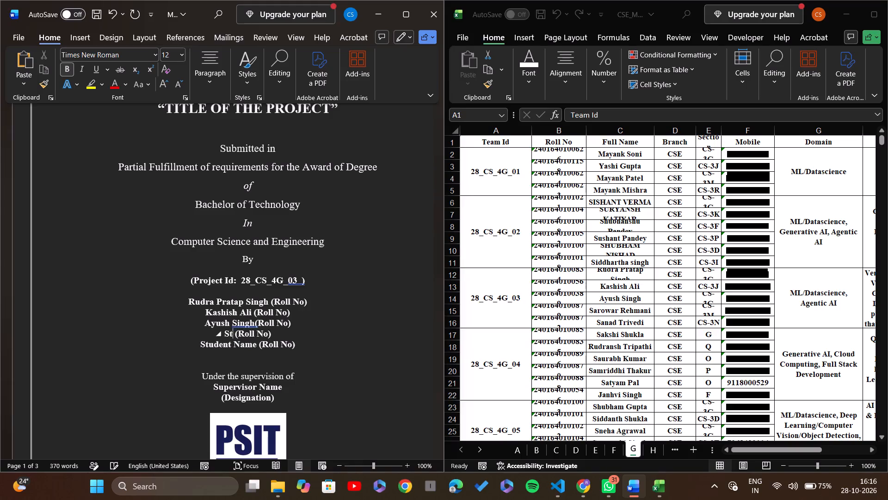
key(BackSpace)
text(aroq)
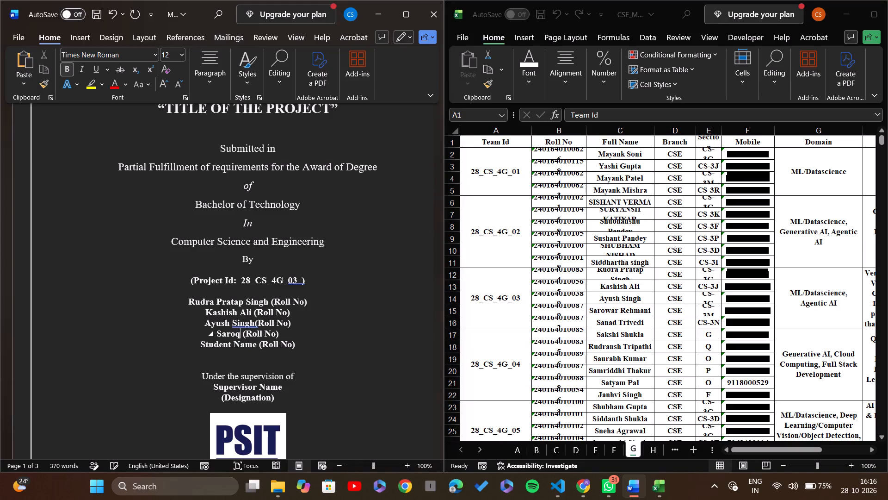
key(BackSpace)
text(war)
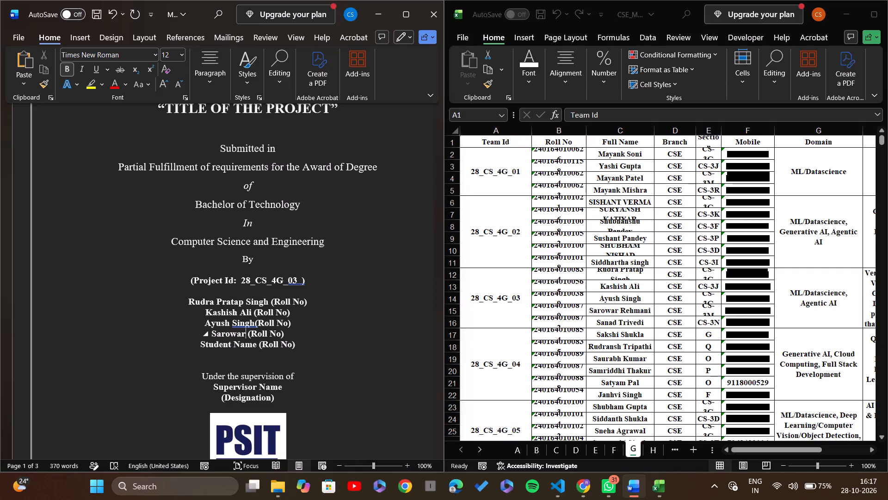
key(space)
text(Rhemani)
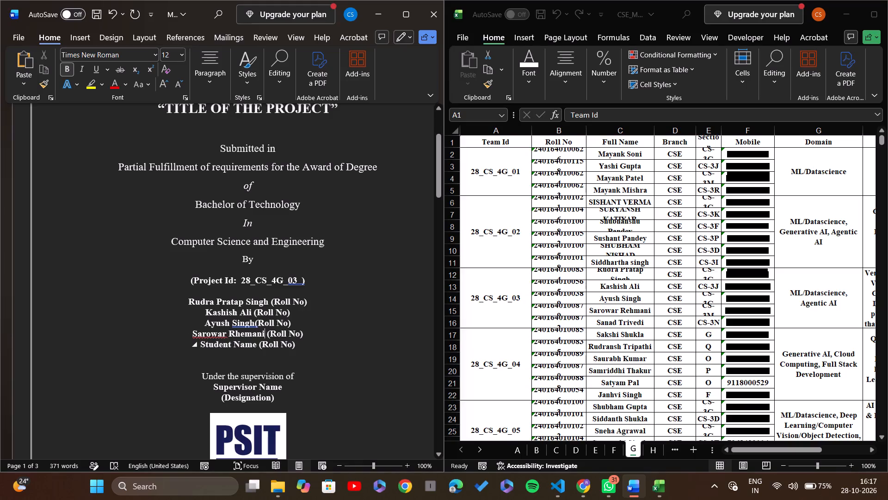
Replace the last Student Name placeholder with the fifth student's name, first name Saksham, keeping the (Roll No) text.
click(259, 346)
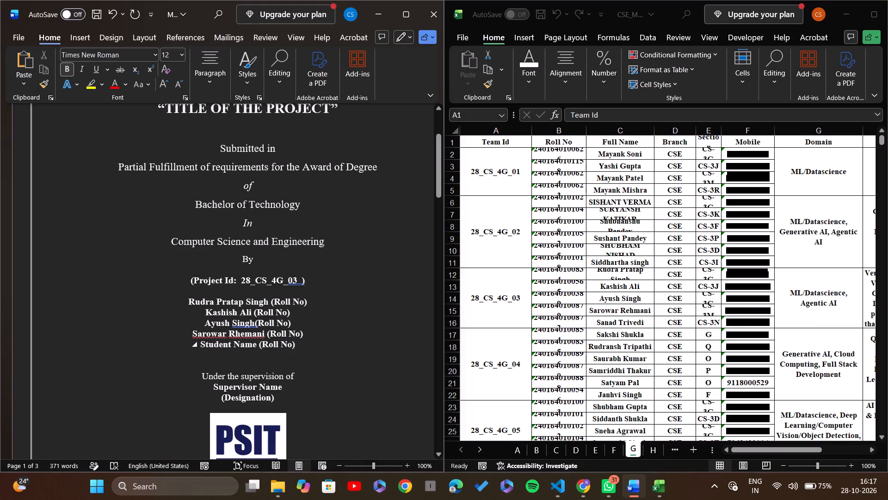
click(258, 347)
key(BackSpace)
key(BackSpace)
key(BackSpace)
key(BackSpace)
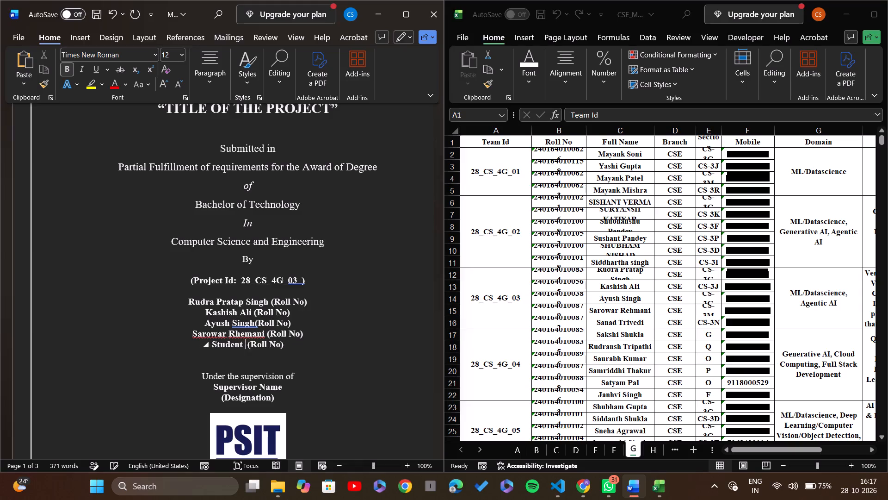
key(BackSpace)
key(BackSpace)
key(BackSpace)
key(BackSpace)
key(BackSpace)
key(BackSpace)
key(BackSpace)
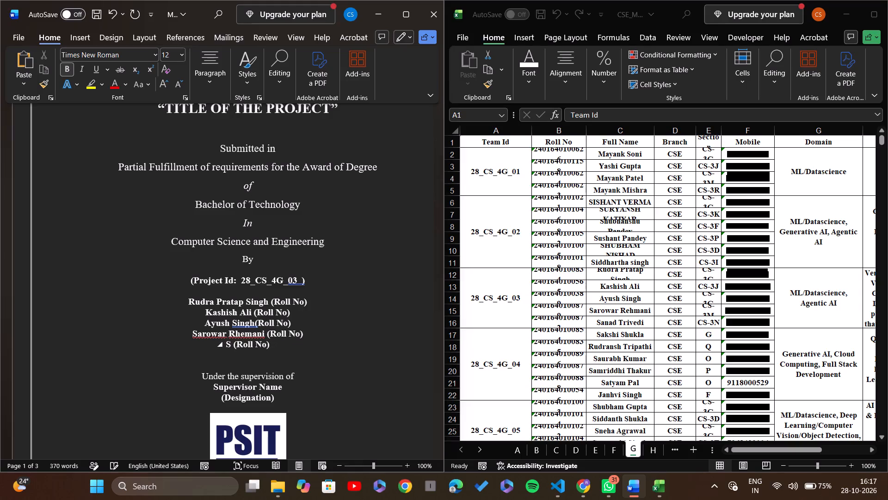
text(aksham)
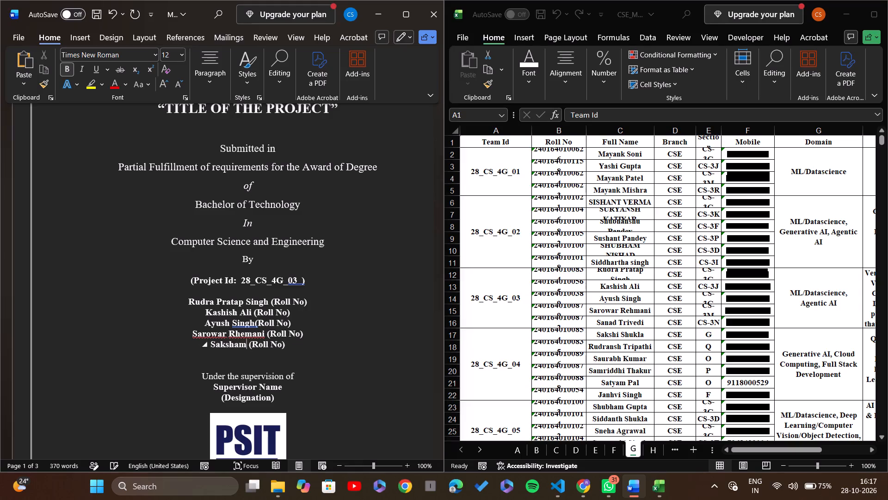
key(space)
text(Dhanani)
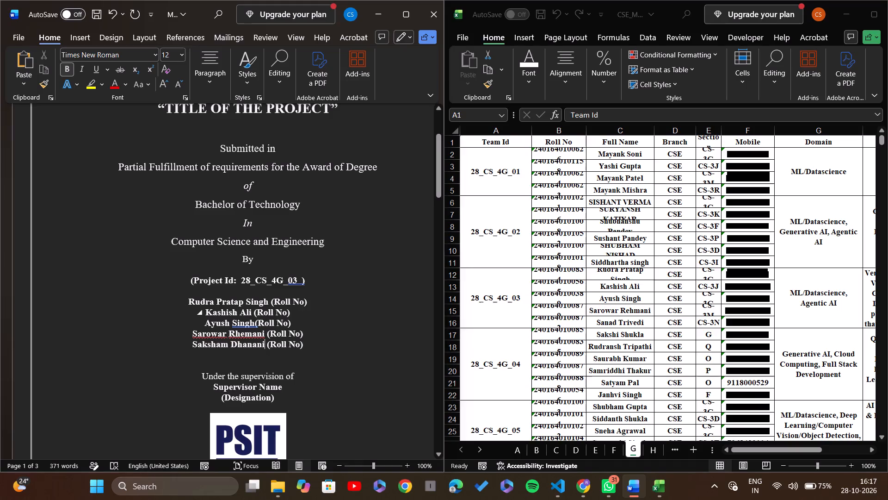
Replace the Roll No text in the first student's parentheses with that member's roll number from the team 28_CS_4G_03 rows.
click(302, 301)
key(BackSpace)
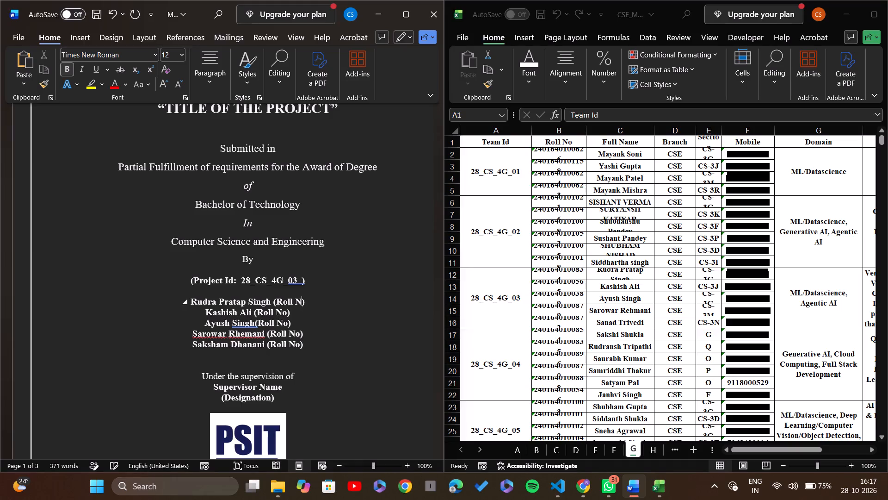
key(BackSpace)
key(BackSpace)
key(BackSpace)
key(BackSpace)
key(BackSpace)
key(BackSpace)
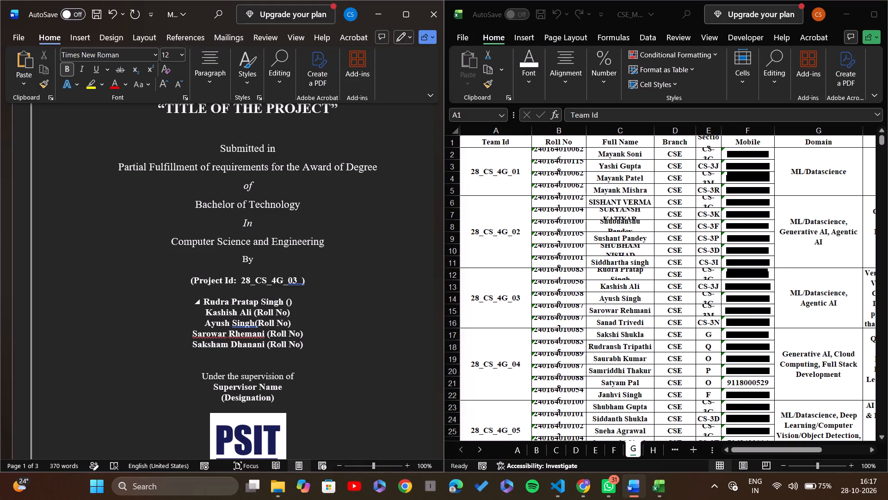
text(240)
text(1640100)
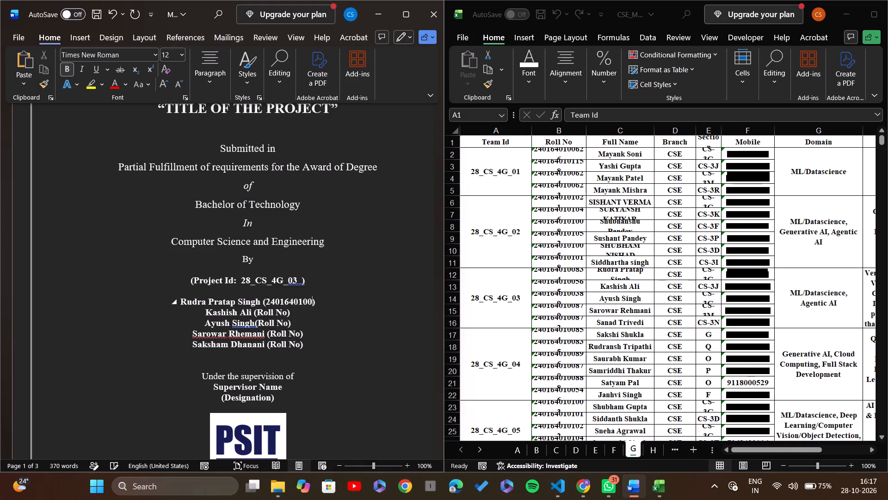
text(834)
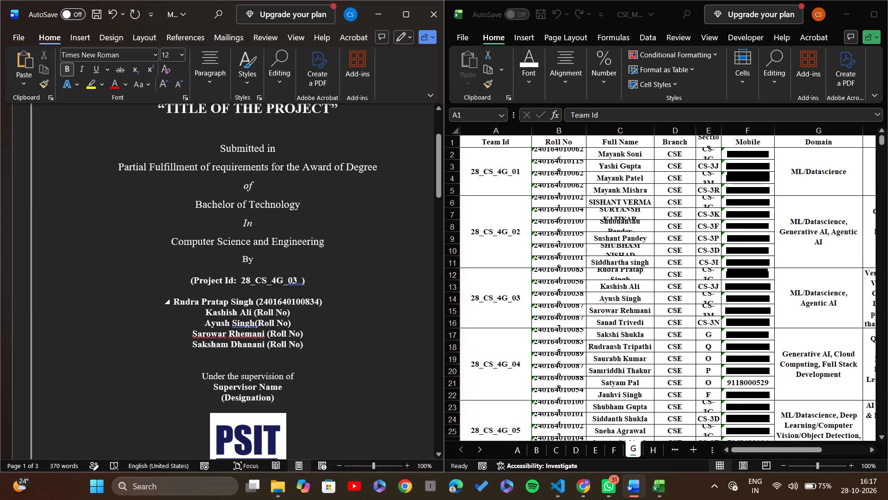
Replace the Roll No text in the second student's parentheses with the roll number looked up in Excel cell B13.
click(284, 314)
key(BackSpace)
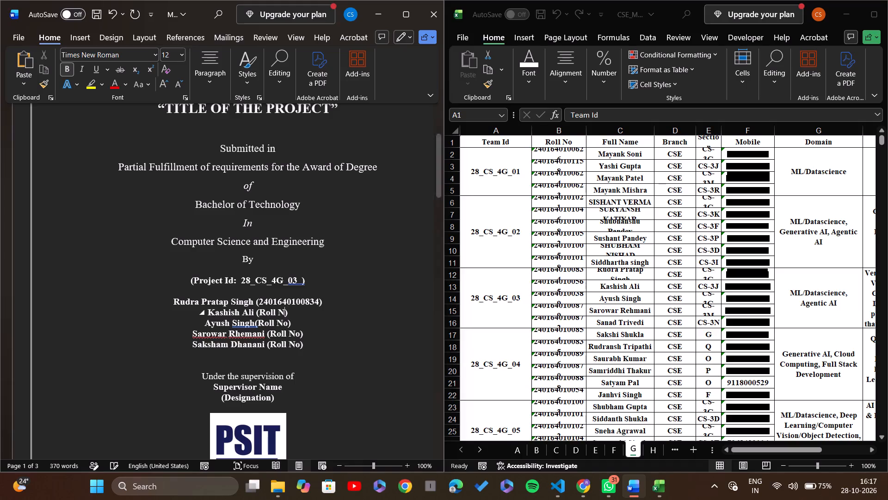
key(BackSpace)
key(BackSpace)
key(BackSpace)
key(BackSpace)
key(BackSpace)
key(BackSpace)
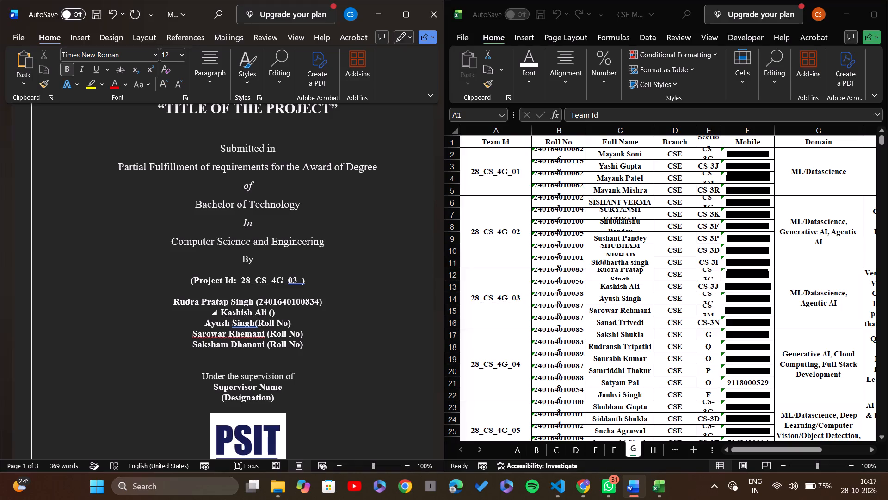
click(533, 281)
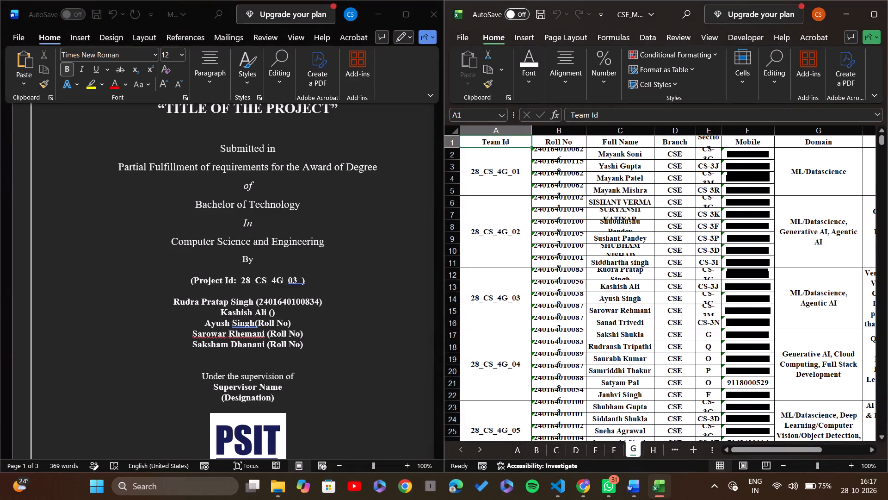
click(576, 287)
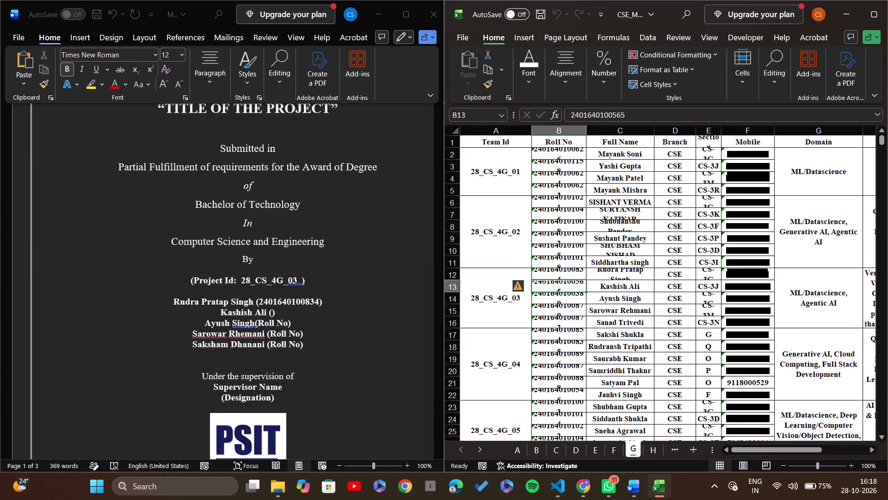
key(Up)
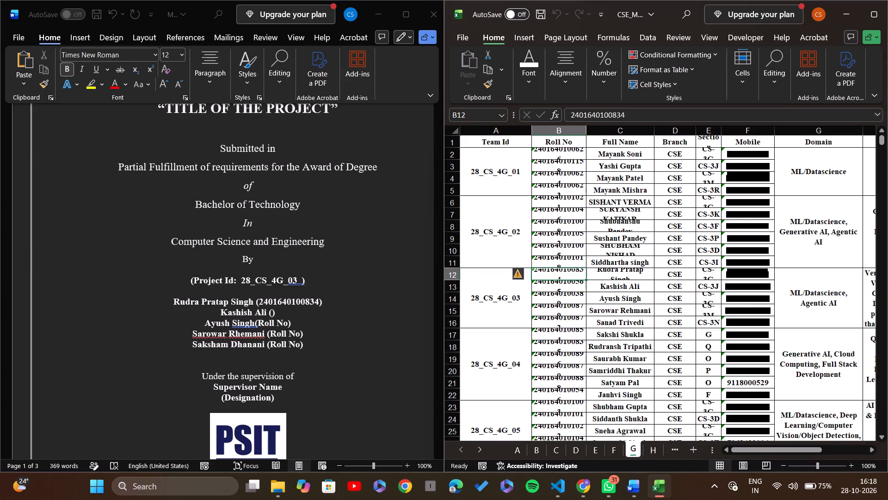
click(557, 289)
double_click(557, 289)
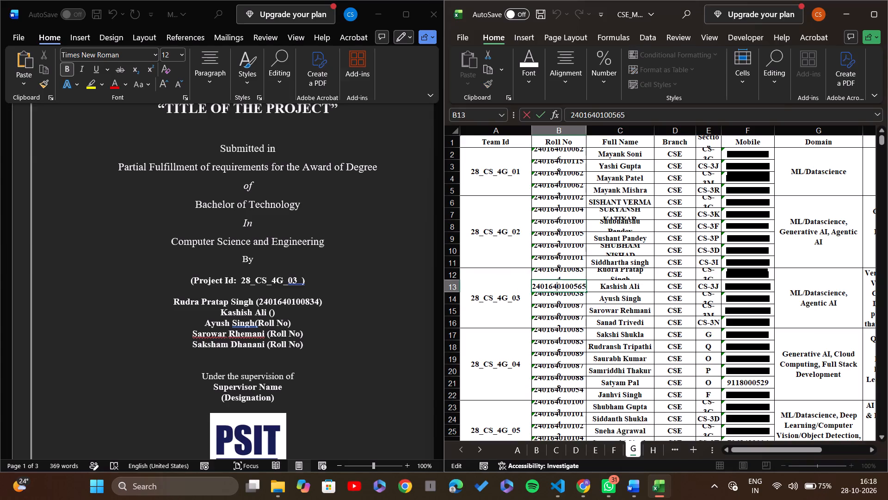
click(271, 310)
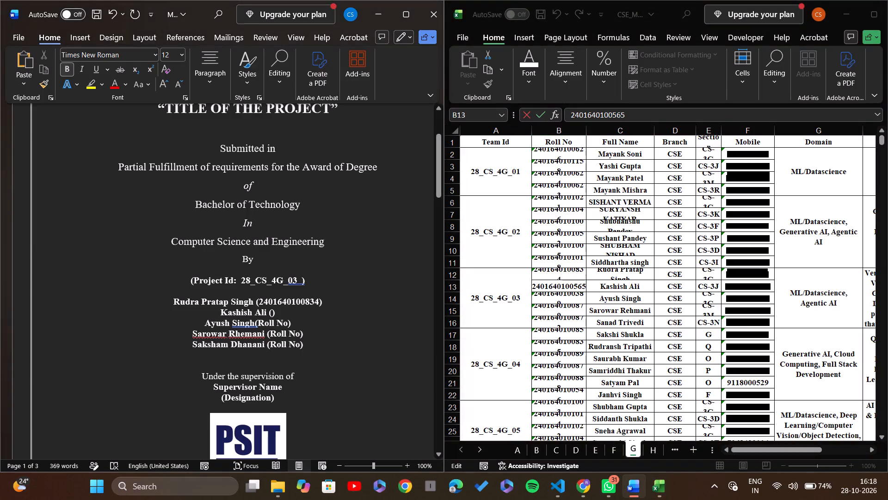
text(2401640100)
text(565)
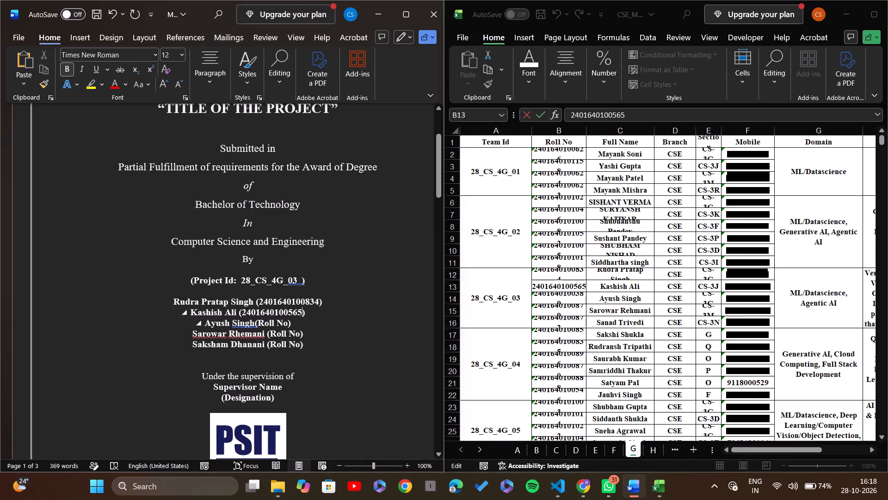
Replace the Roll No text in the third student's parentheses with the roll number looked up in Excel cell B14.
click(289, 321)
key(BackSpace)
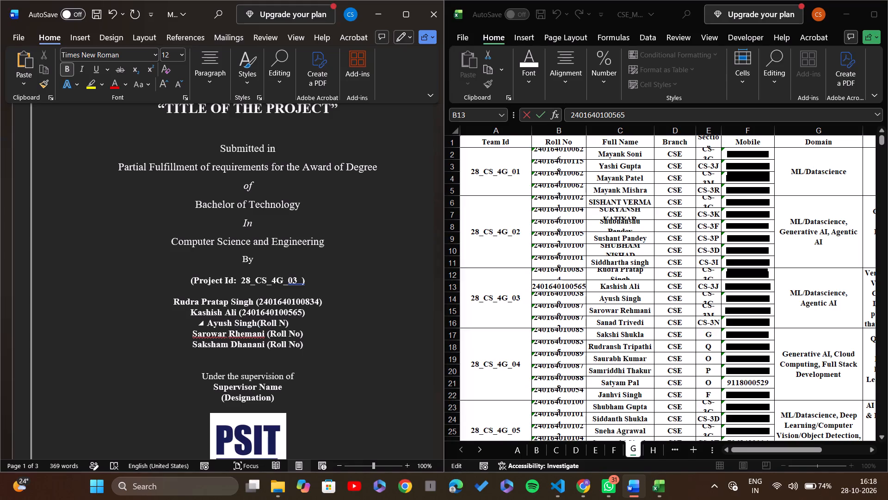
key(BackSpace)
key(BackSpace)
key(BackSpace)
key(BackSpace)
key(BackSpace)
key(BackSpace)
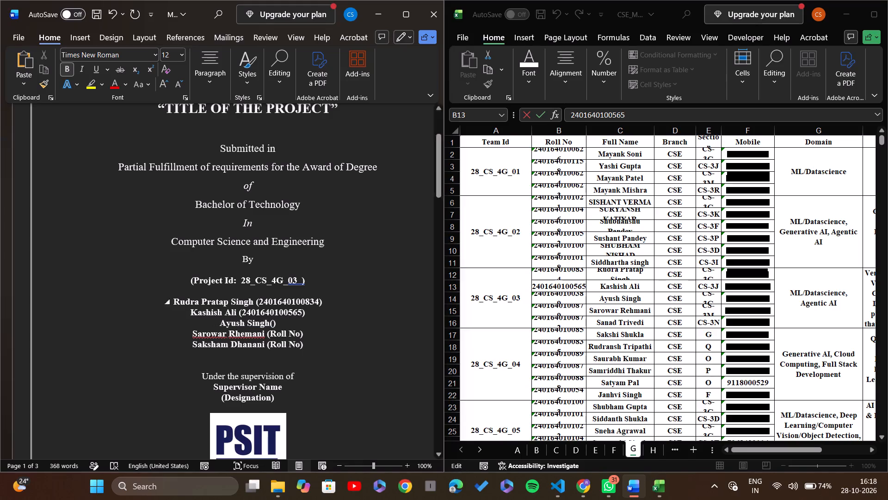
double_click(542, 294)
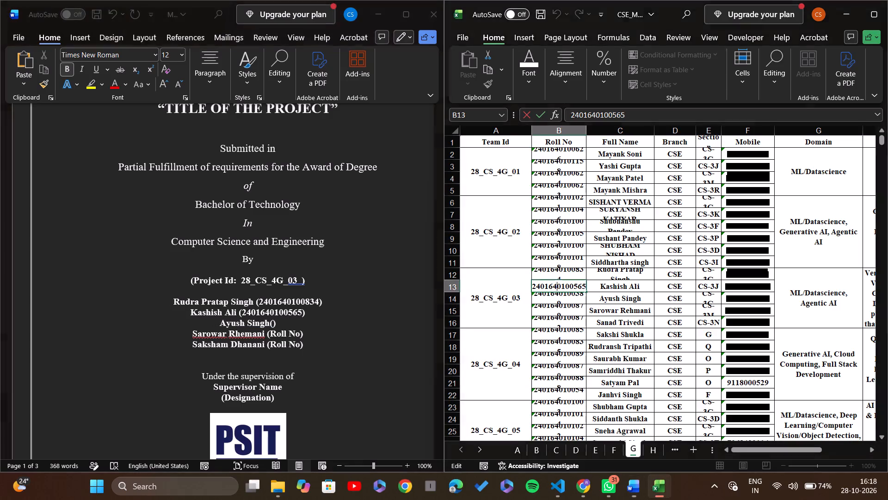
click(554, 296)
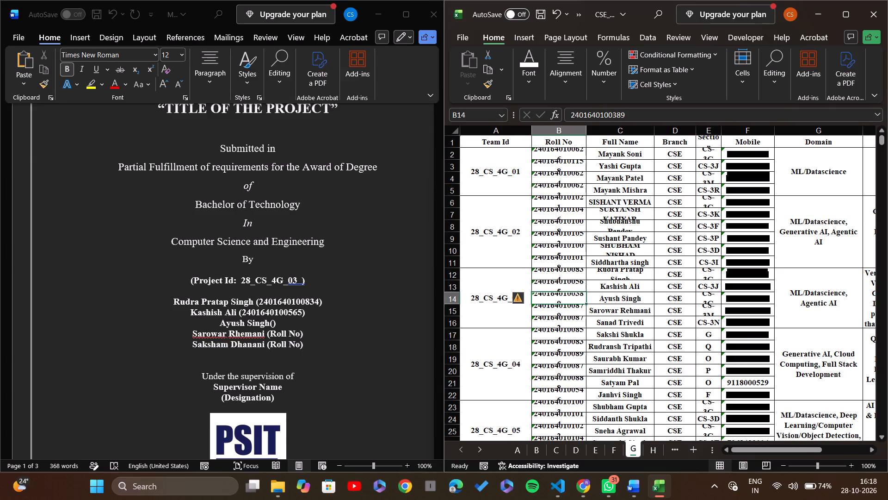
click(554, 296)
click(554, 298)
double_click(554, 298)
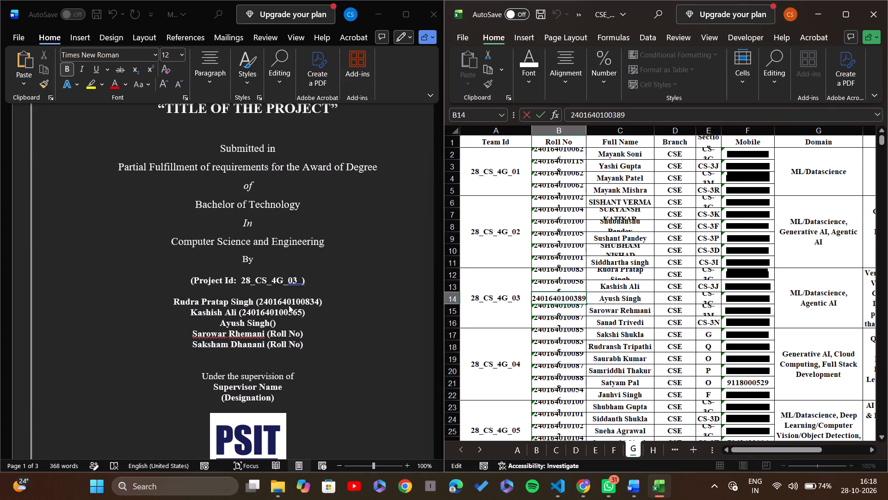
click(272, 321)
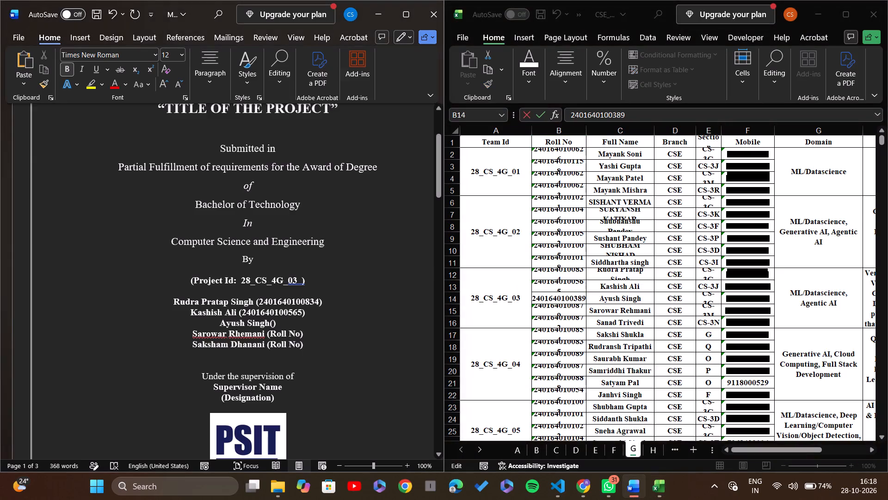
click(272, 321)
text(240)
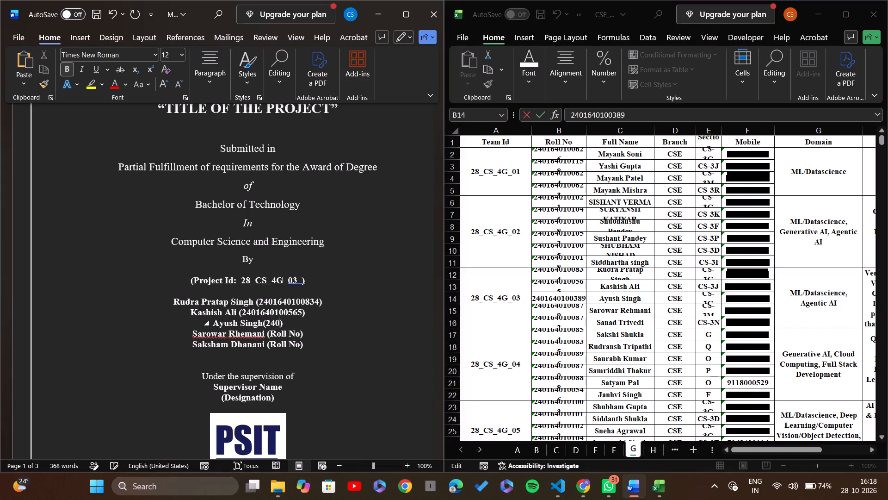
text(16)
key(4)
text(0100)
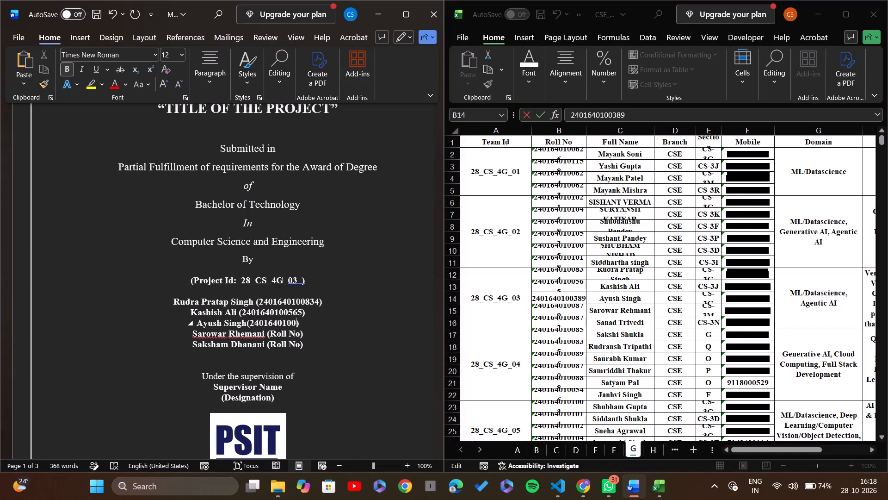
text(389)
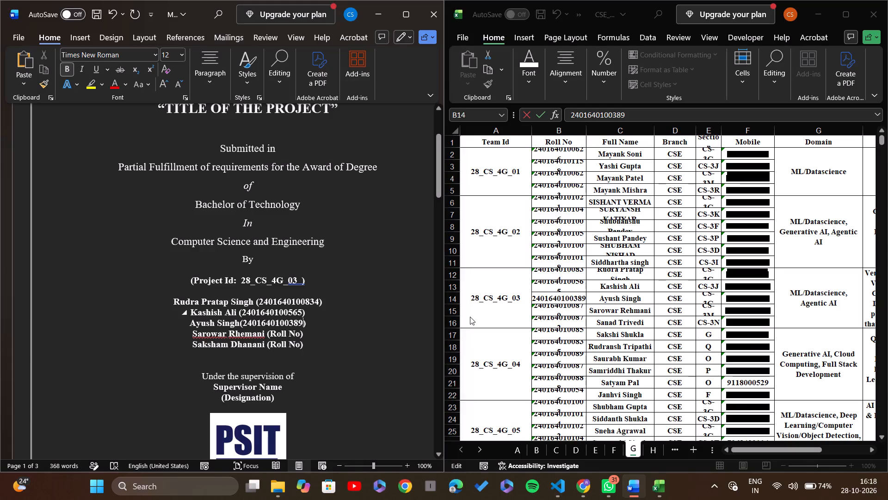
Replace the Roll No text in the fourth student's parentheses with the roll number looked up in Excel cell B15.
double_click(562, 309)
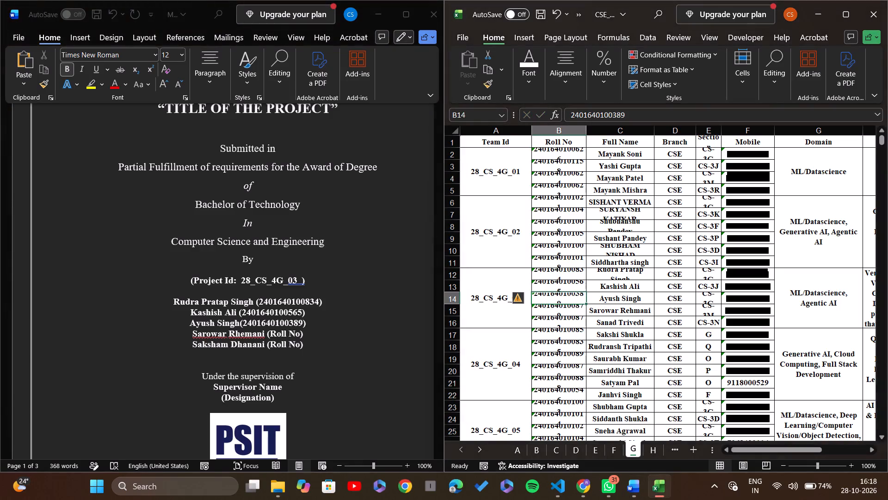
double_click(562, 309)
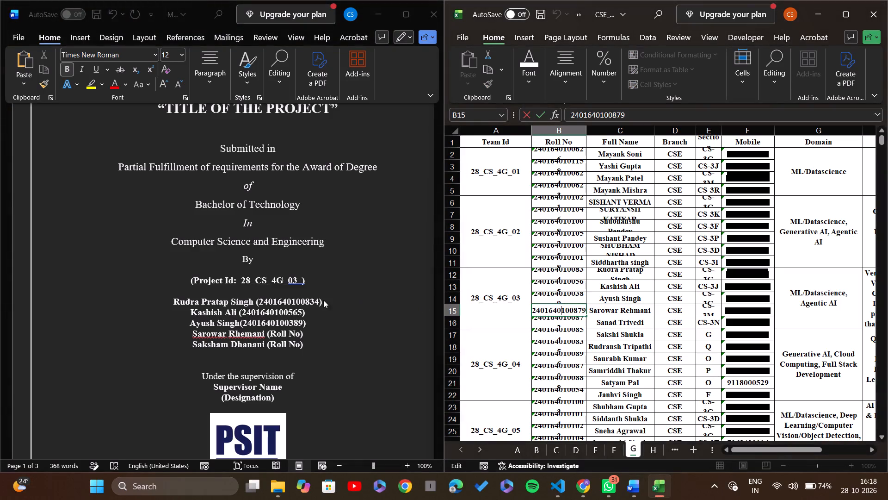
click(294, 328)
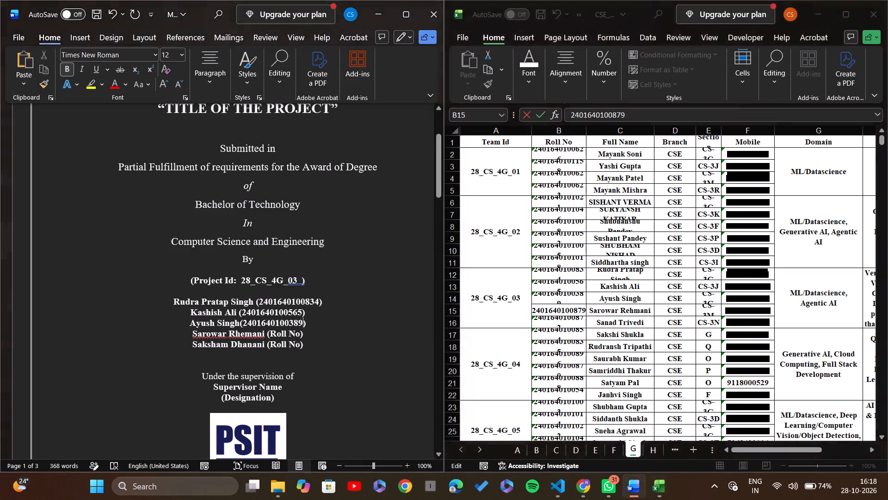
click(300, 333)
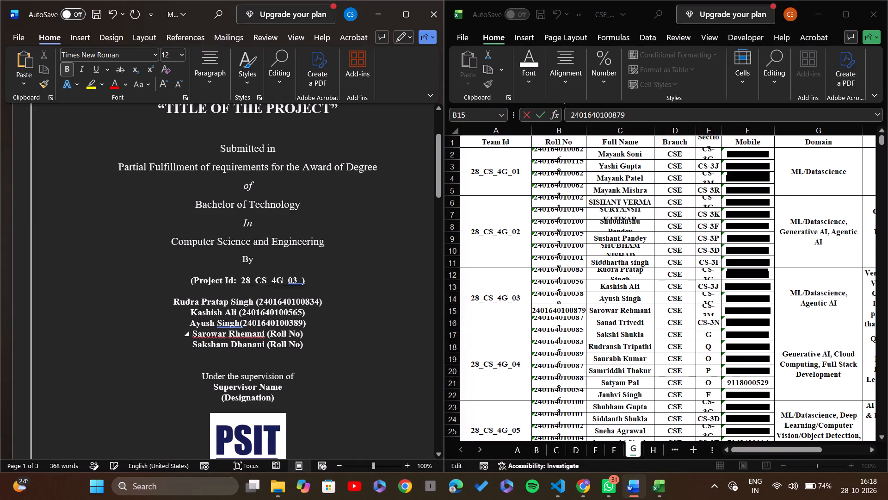
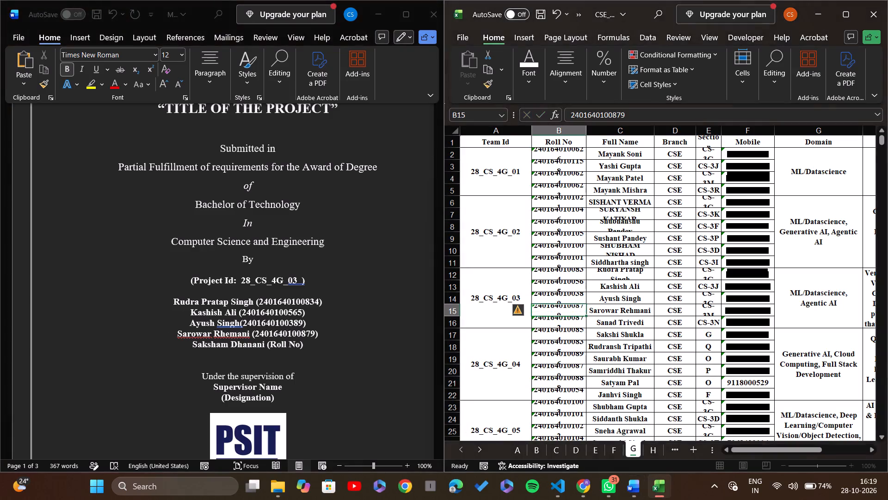
Check the full roll numbers of team 28_CS_4G_03's members in Excel cells B12 to B16 against the cover page.
double_click(566, 294)
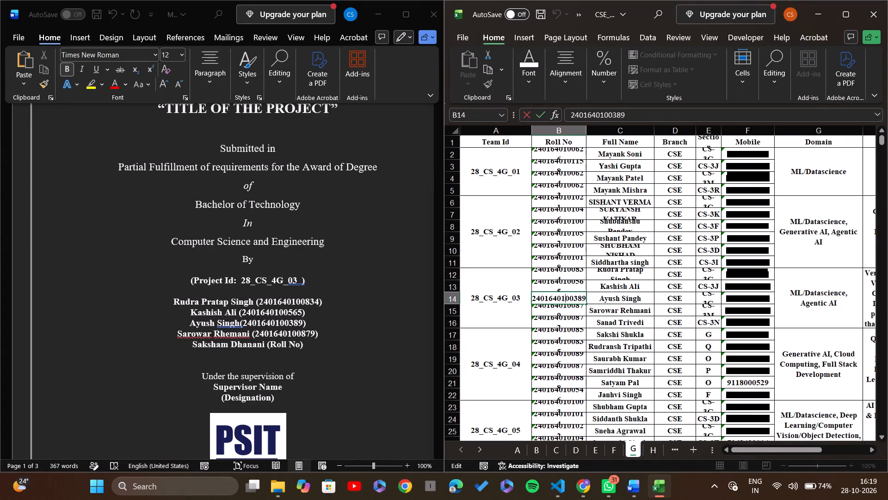
double_click(566, 305)
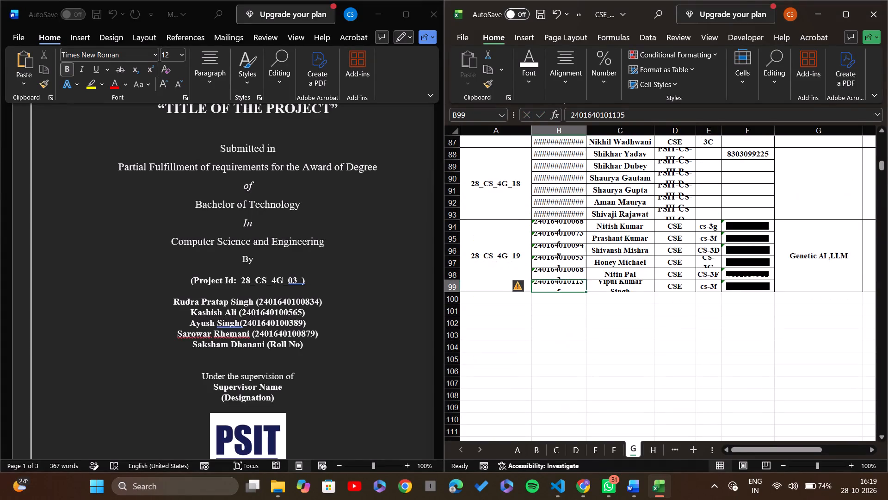
drag(882, 168, 883, 156)
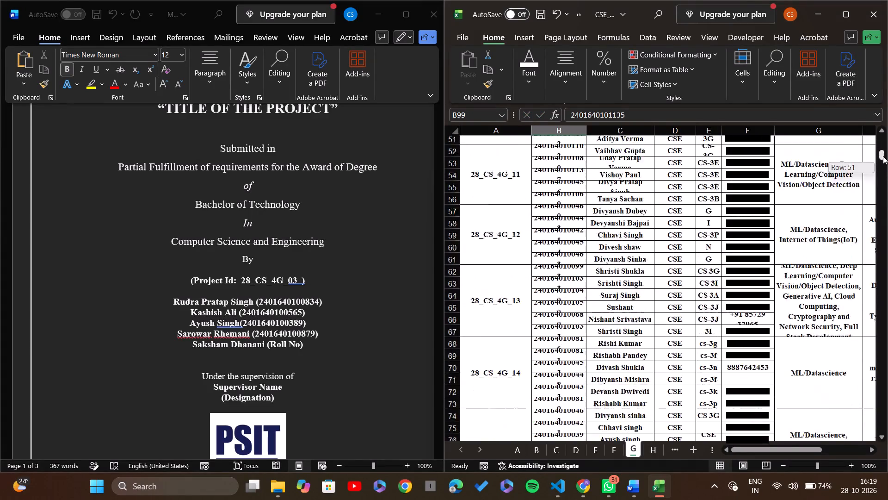
drag(883, 156, 879, 165)
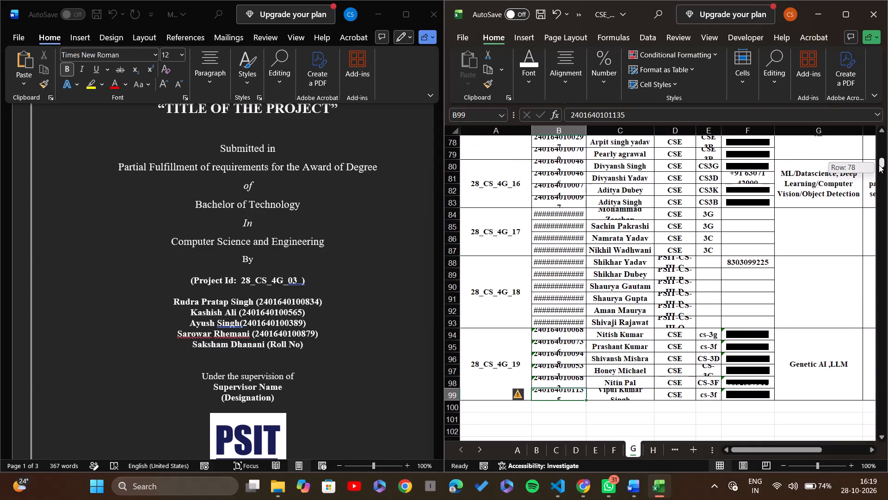
drag(879, 165, 878, 165)
drag(878, 165, 878, 162)
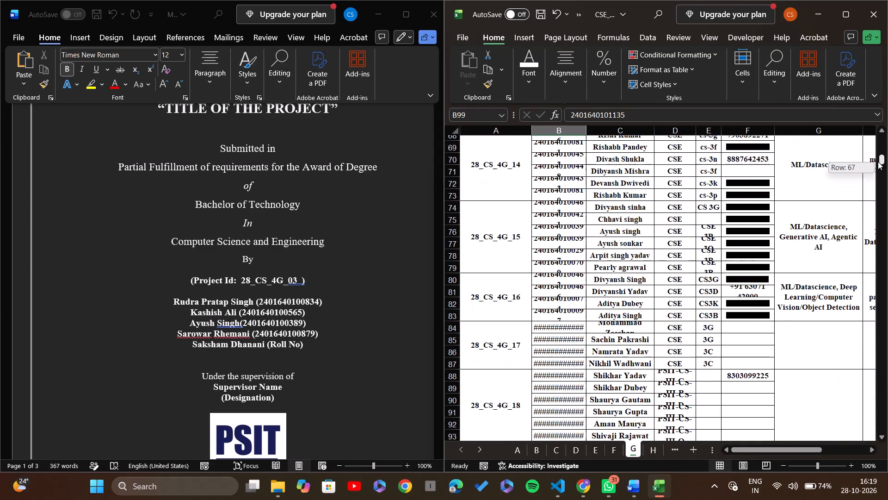
drag(878, 162, 878, 161)
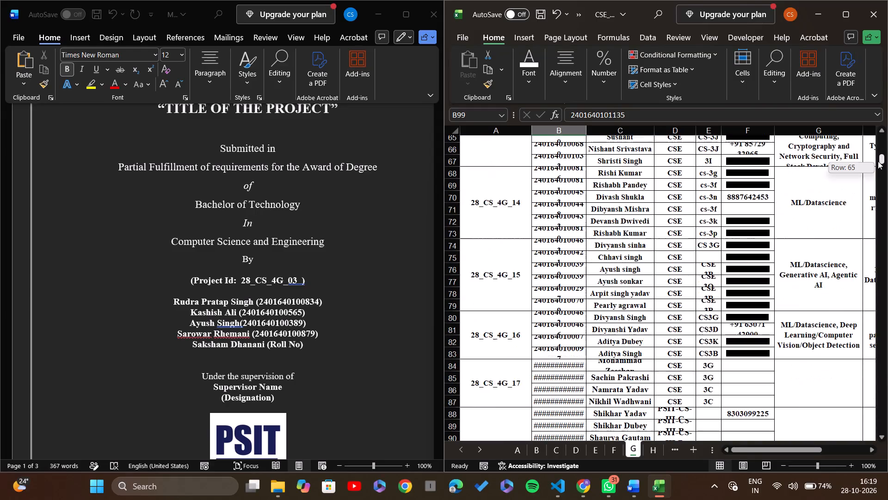
drag(878, 161, 881, 145)
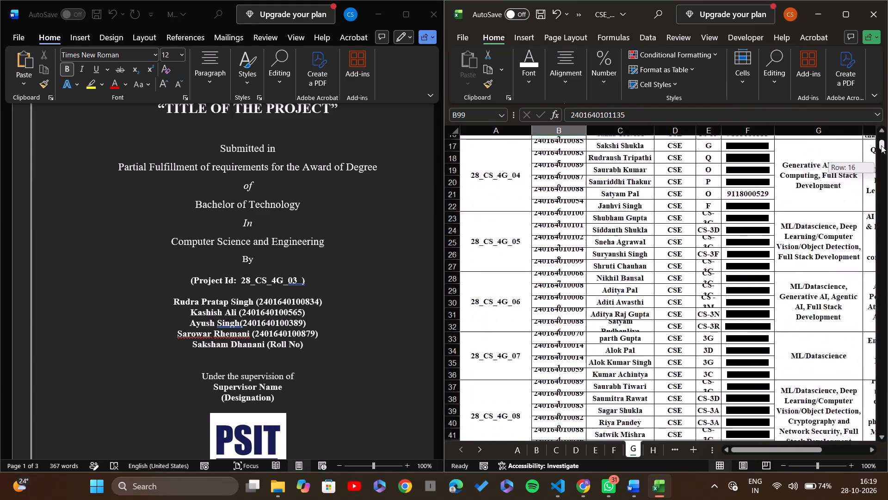
drag(881, 145, 880, 143)
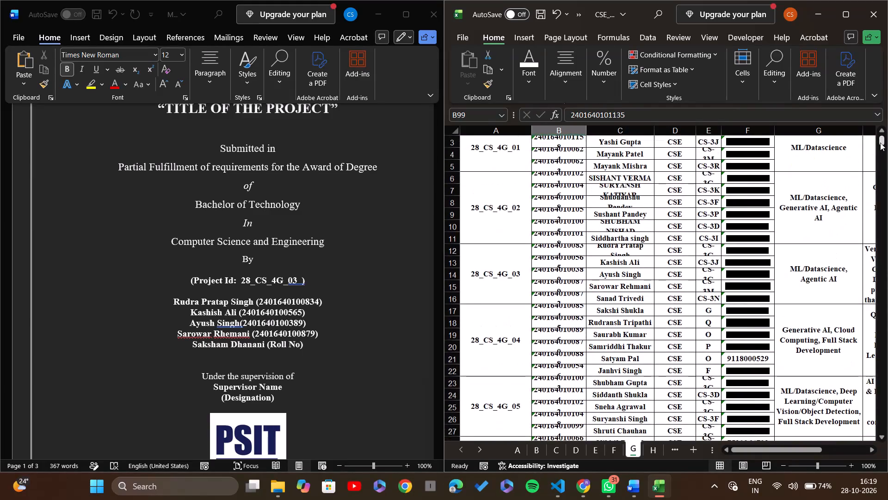
double_click(566, 250)
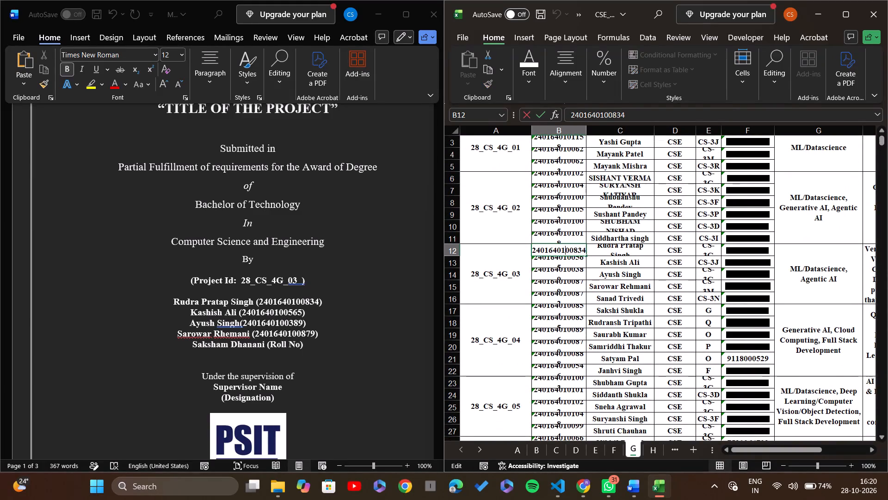
double_click(560, 262)
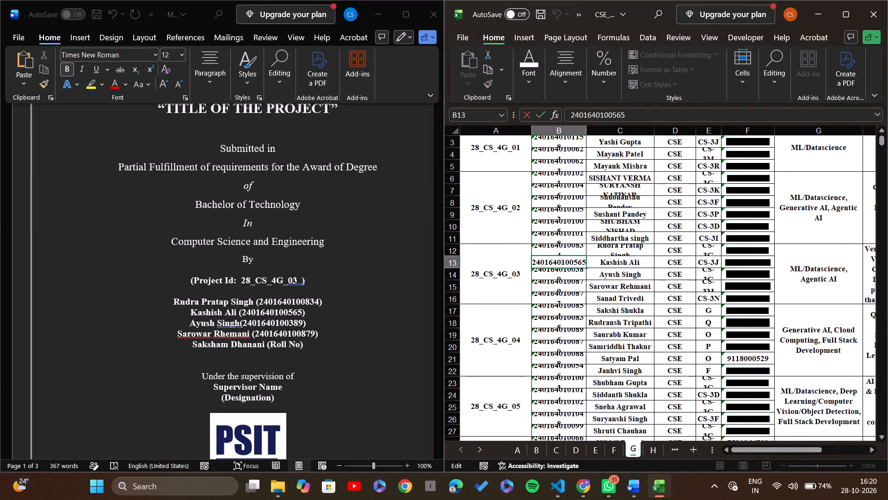
double_click(558, 276)
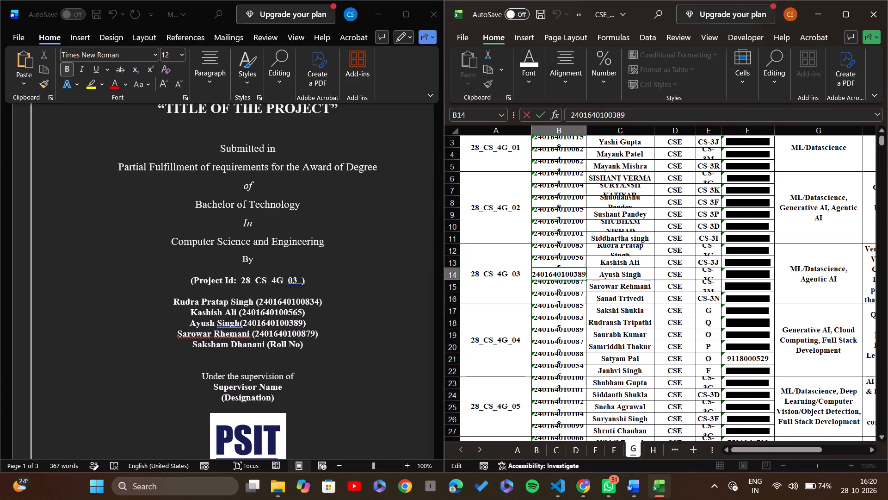
double_click(561, 288)
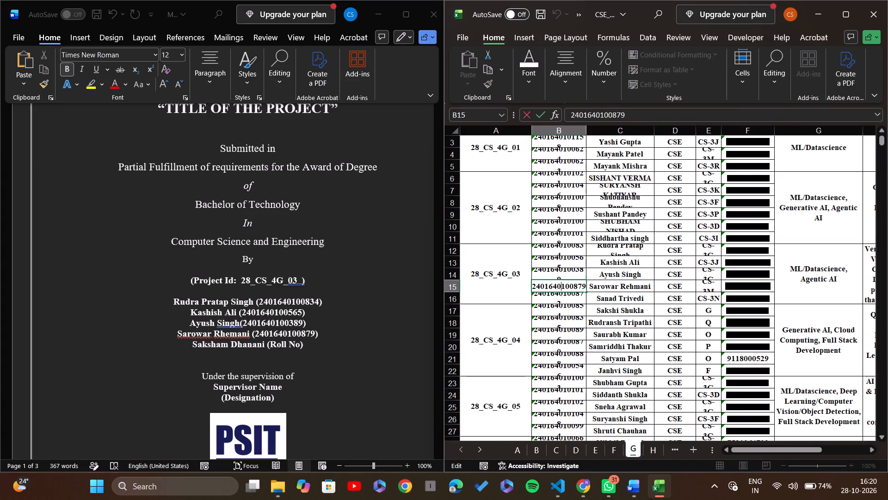
double_click(553, 300)
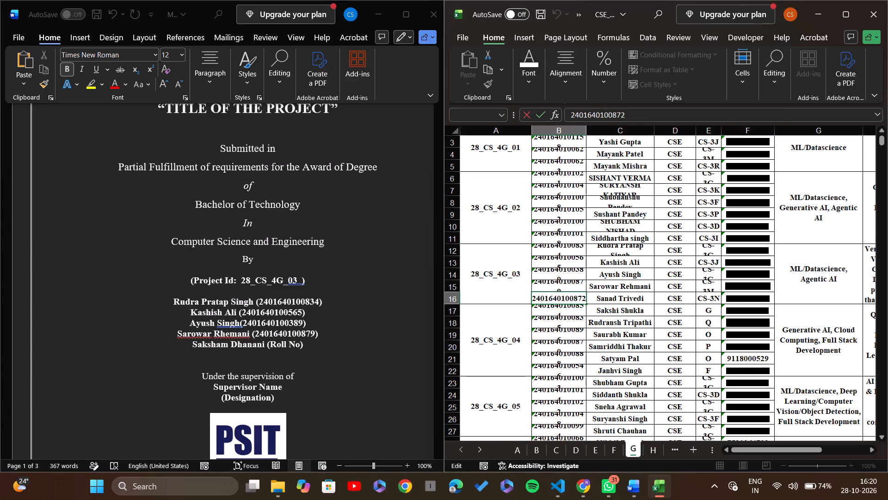
double_click(552, 285)
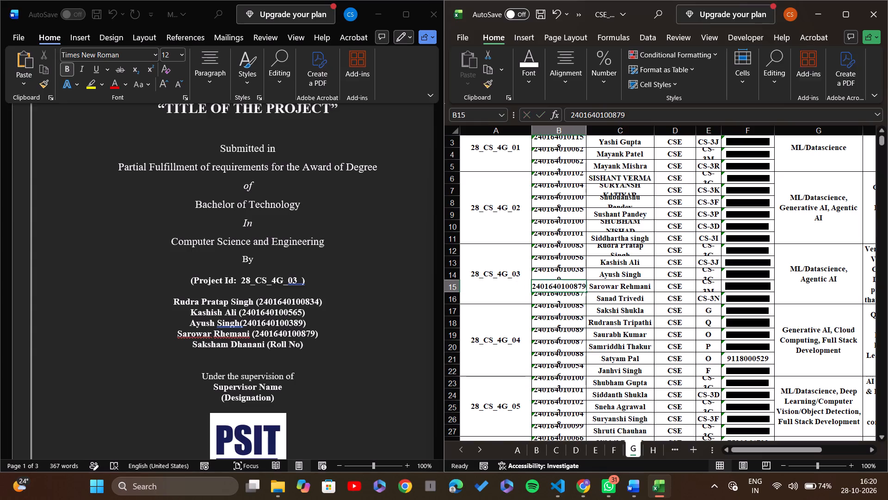
double_click(557, 299)
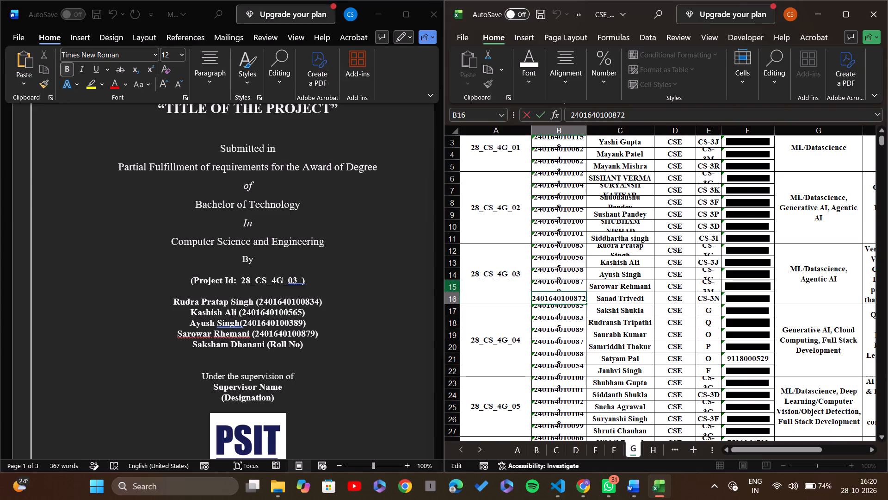
Duplicate the fourth student's name and roll number line in Word directly below itself, removing the blank line after the copy.
click(319, 331)
click(320, 334)
drag(320, 334, 187, 334)
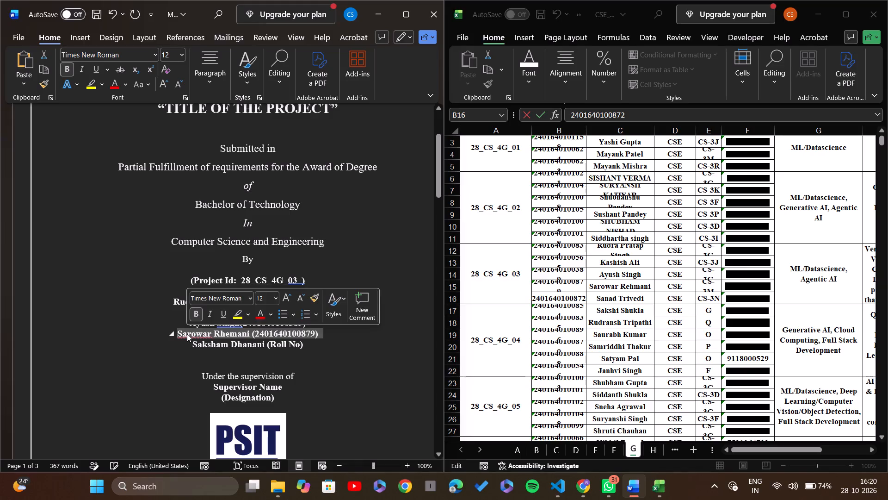
key(ctrl+c)
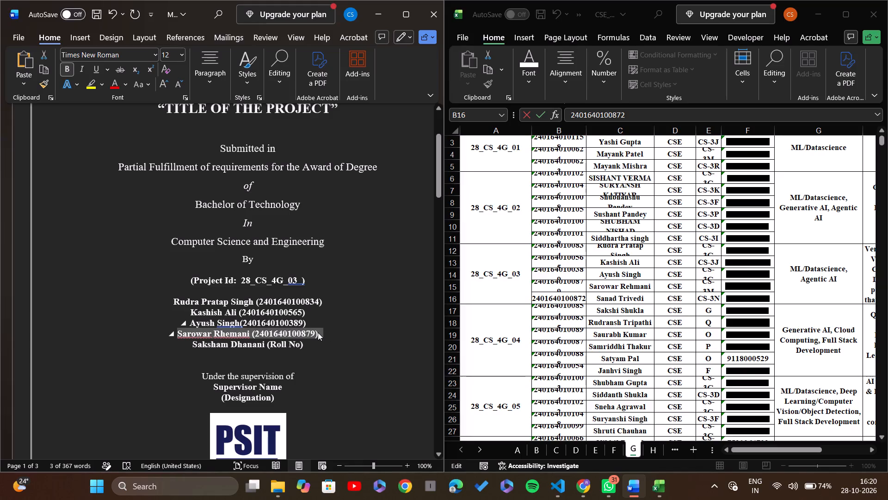
click(318, 332)
key(Return)
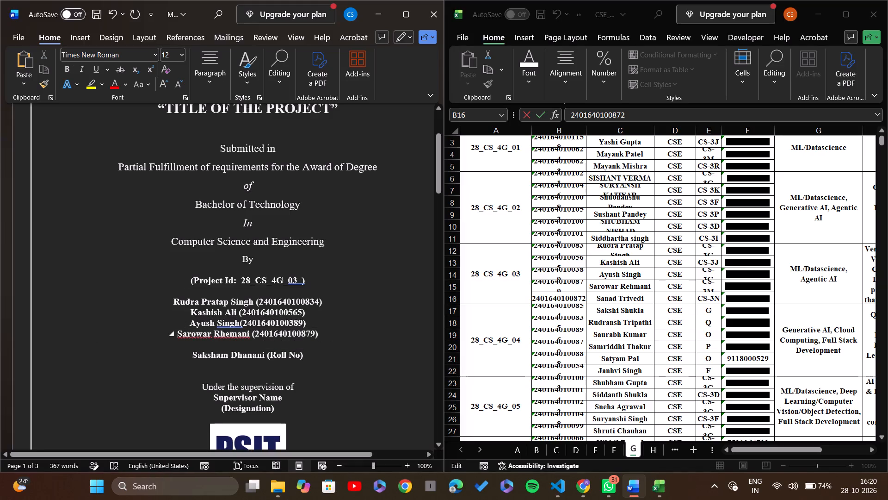
key(ctrl+v)
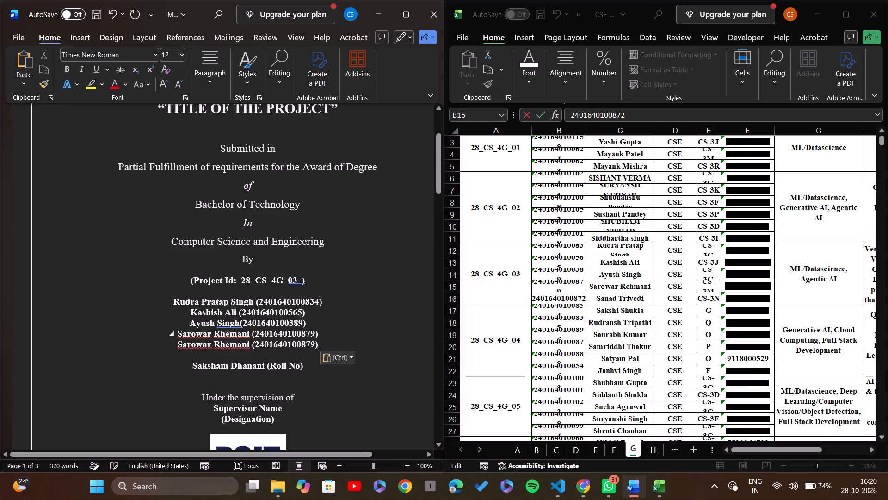
click(188, 358)
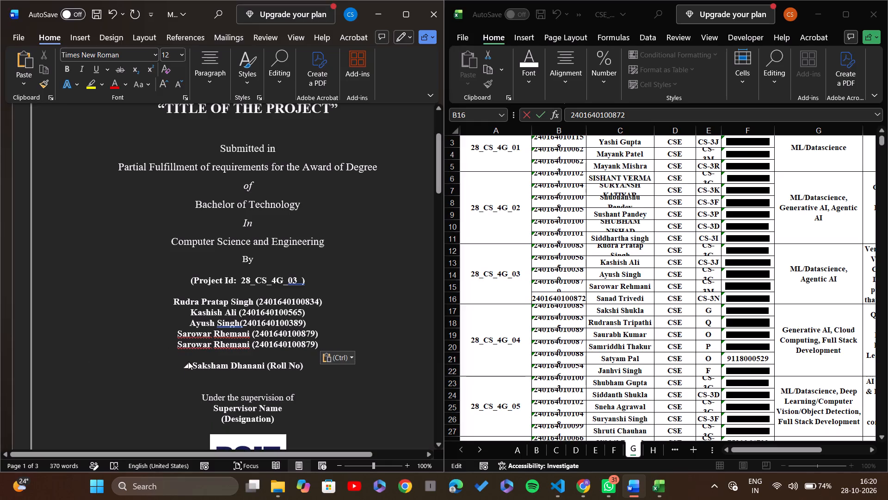
click(189, 362)
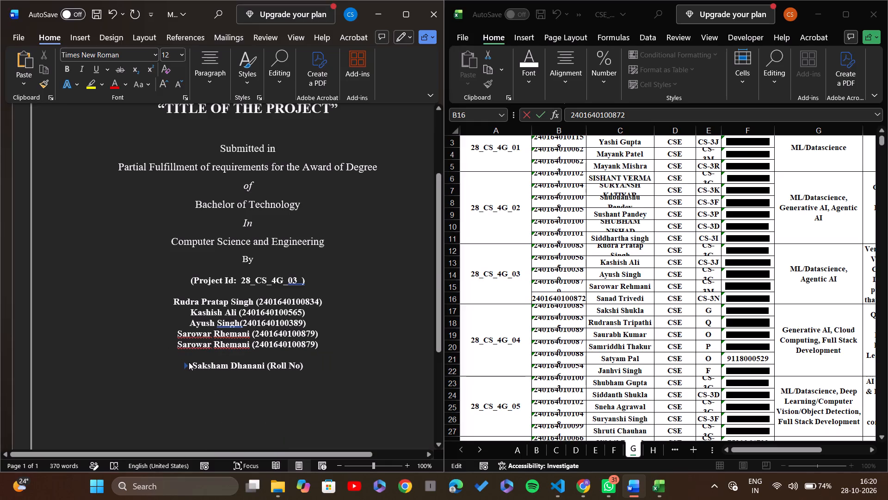
click(189, 362)
click(190, 358)
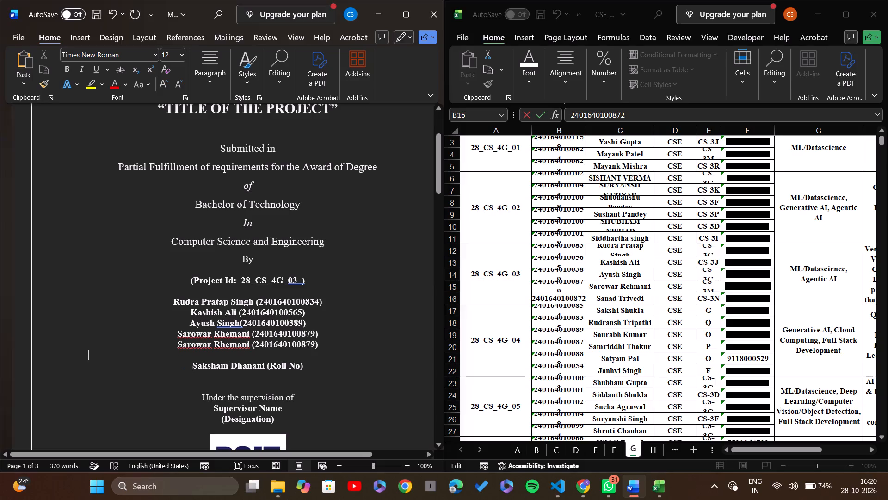
key(BackSpace)
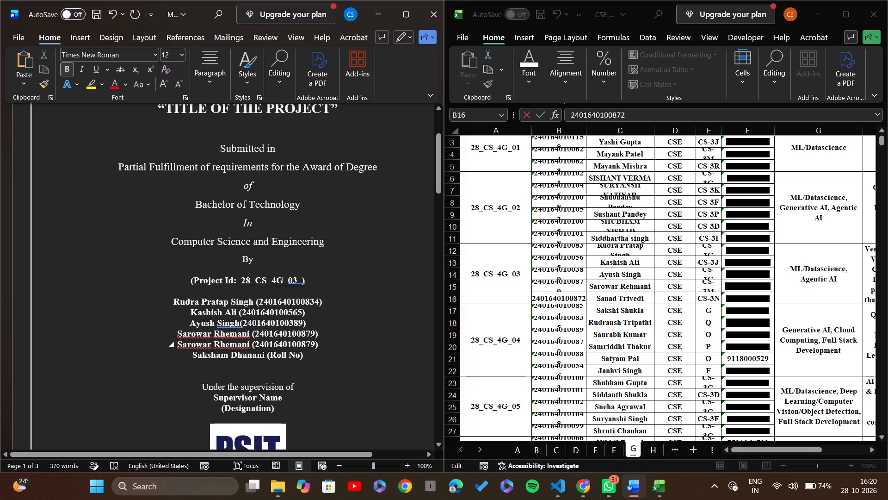
Correct the last digit of the duplicated line's roll number to 2, matching Excel cell B16.
click(314, 344)
key(BackSpace)
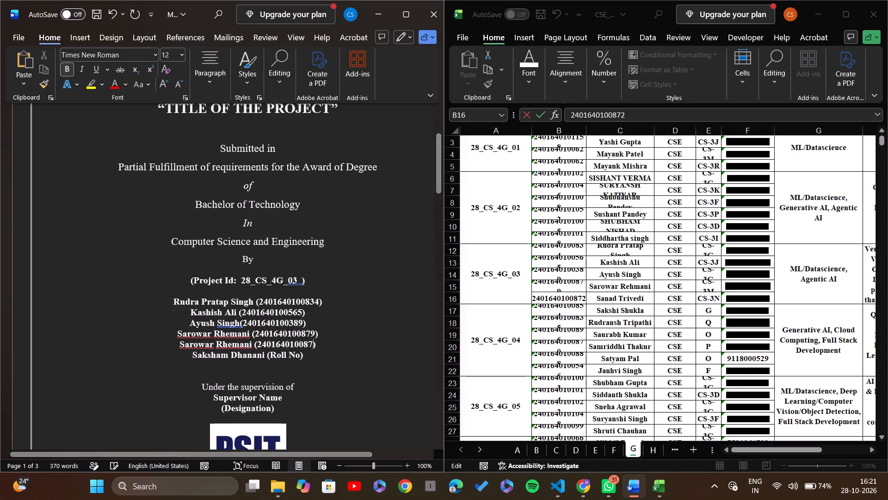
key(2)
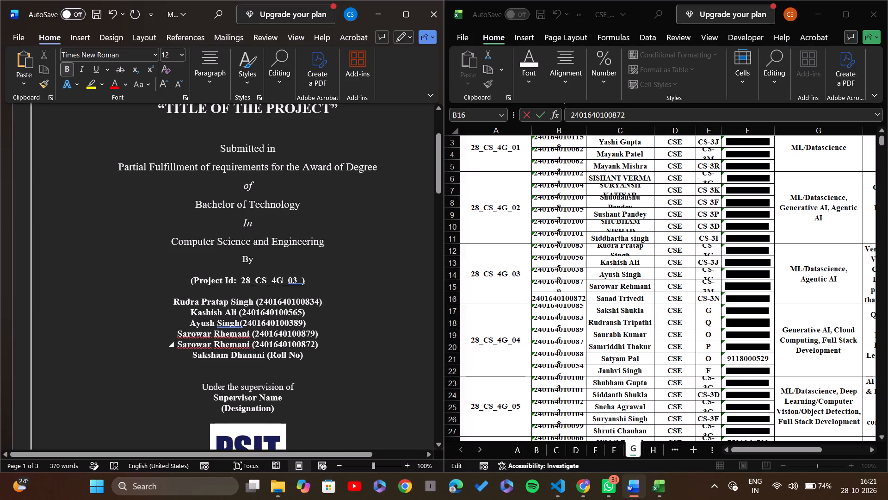
Replace the student name in the duplicated line with the team member's name from Excel cell C16.
click(250, 344)
key(BackSpace)
key(BackSpace)
key(BackSpace)
key(BackSpace)
key(BackSpace)
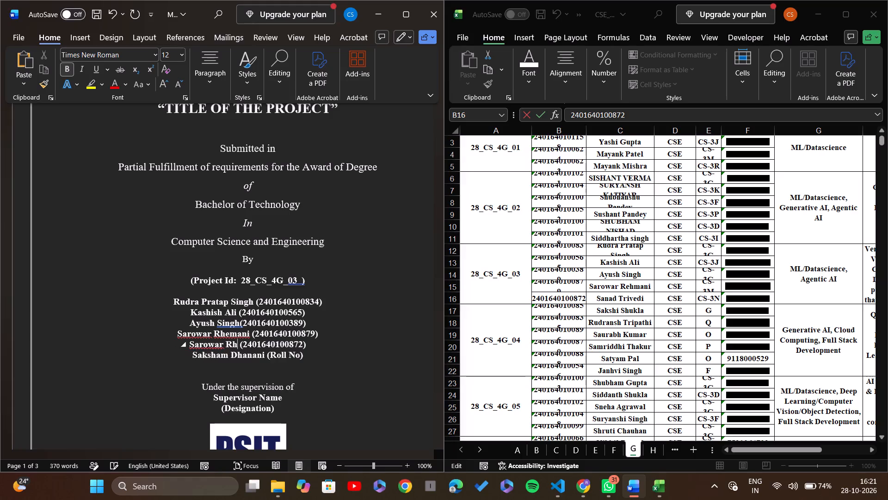
key(BackSpace)
key(BackSpace)
key(BackSpace)
key(BackSpace)
key(BackSpace)
key(BackSpace)
key(BackSpace)
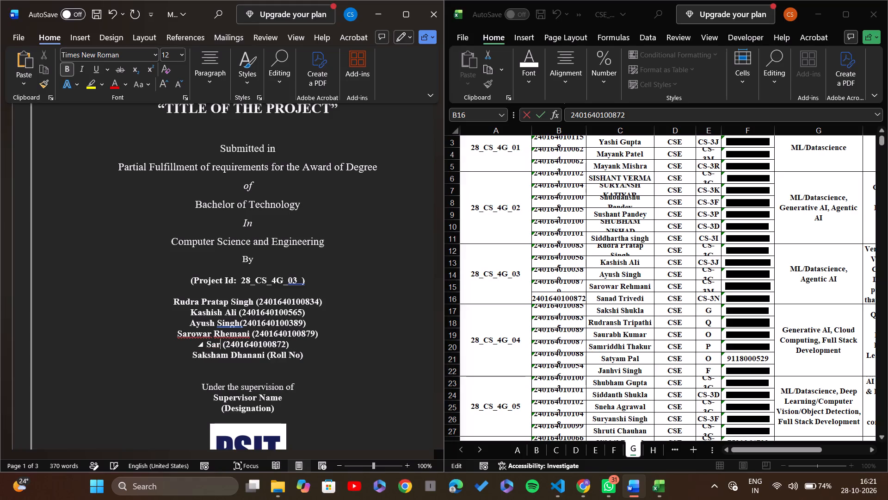
key(BackSpace)
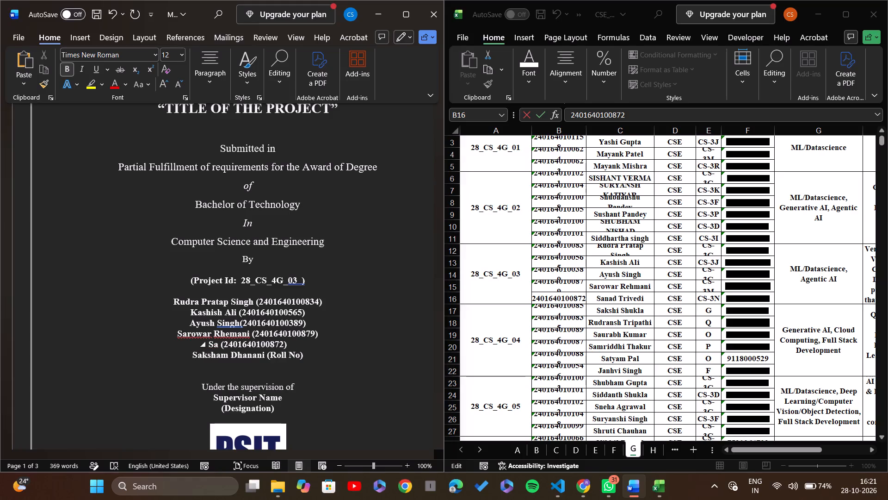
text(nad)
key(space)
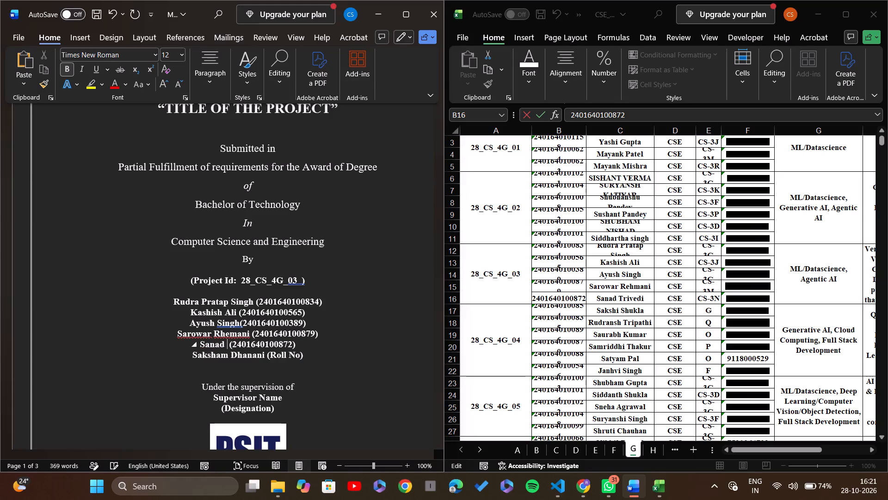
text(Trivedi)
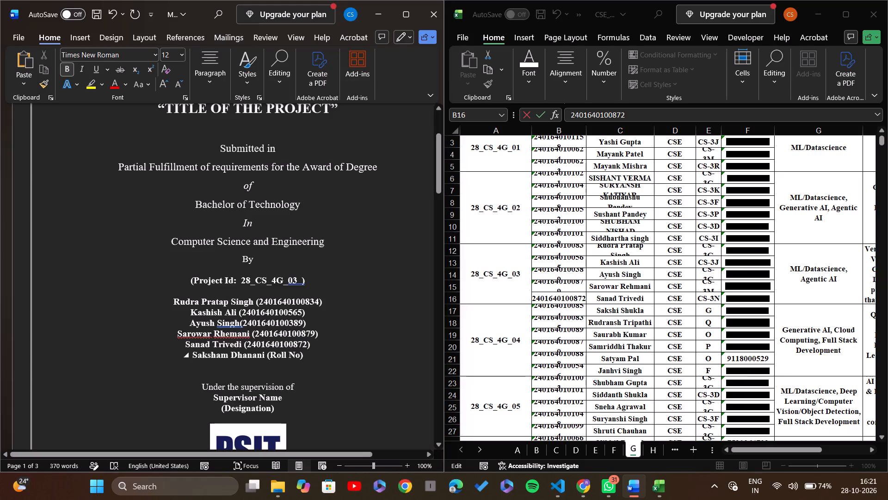
Replace the sixth student's Roll No placeholder in Word with the full roll number from cell B8 of Excel sheet C.
click(555, 453)
double_click(556, 450)
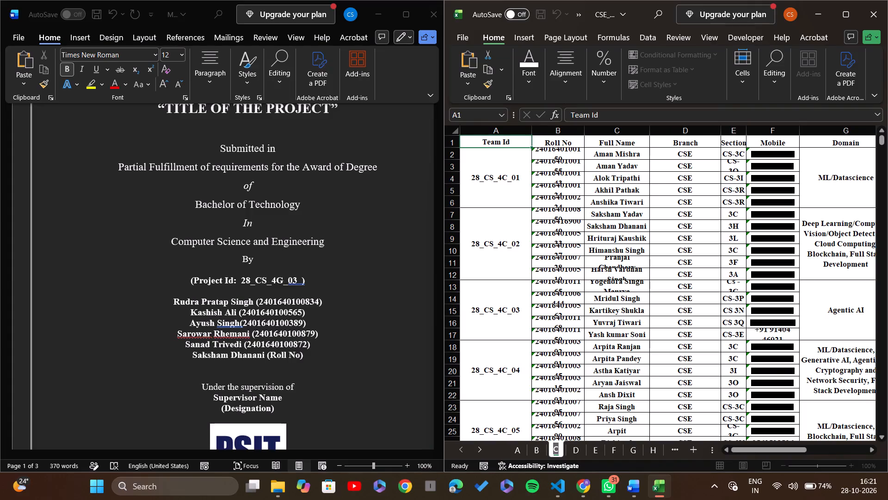
double_click(555, 228)
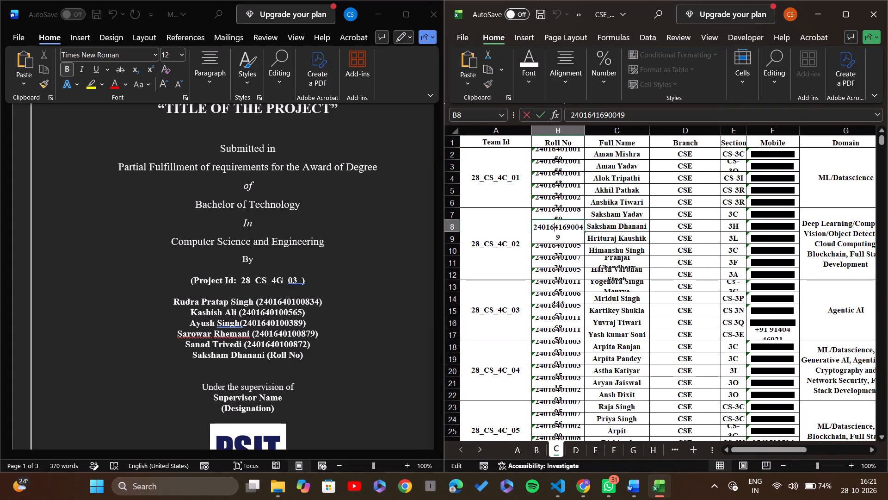
click(298, 354)
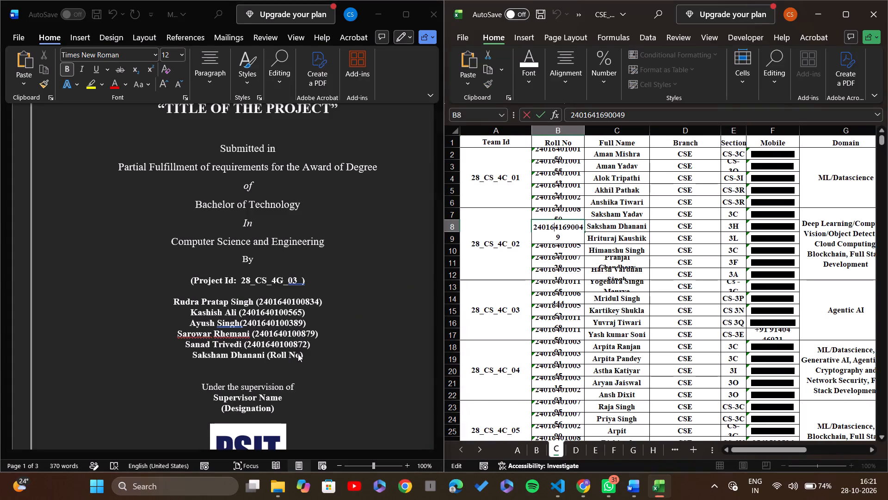
click(298, 354)
click(298, 354)
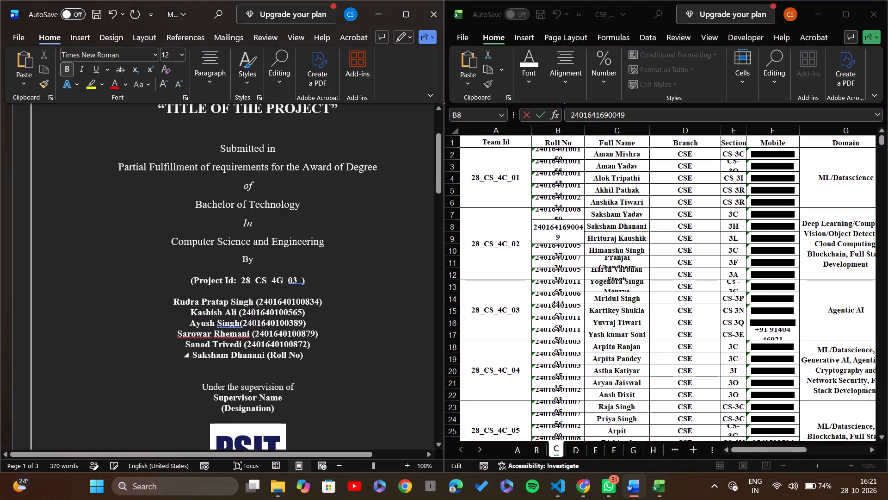
key(BackSpace)
key(BackSpace)
key(BackSpace)
key(BackSpace)
key(BackSpace)
key(BackSpace)
key(BackSpace)
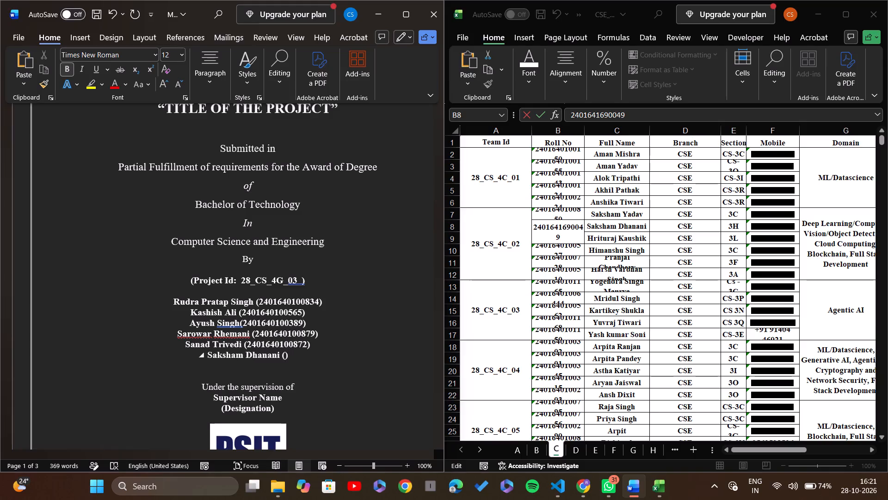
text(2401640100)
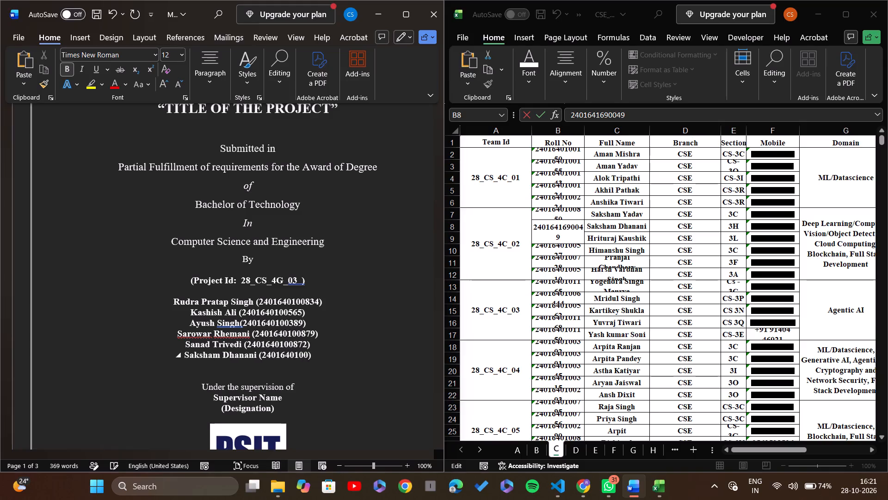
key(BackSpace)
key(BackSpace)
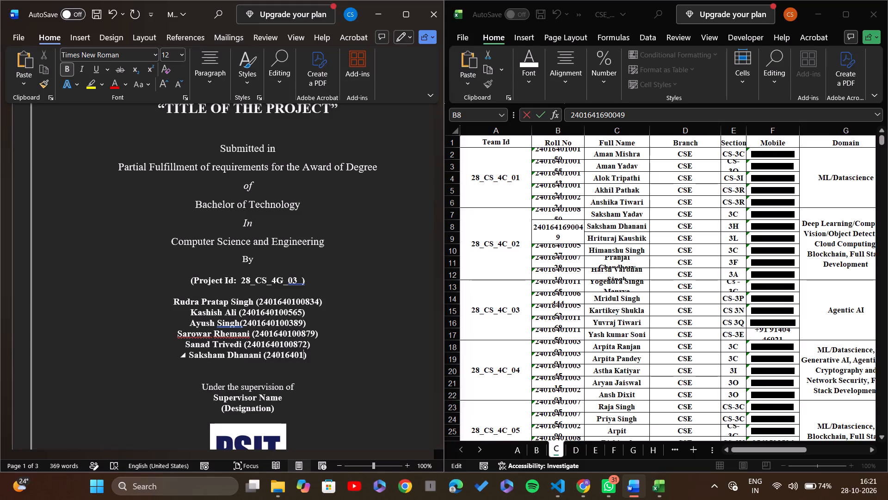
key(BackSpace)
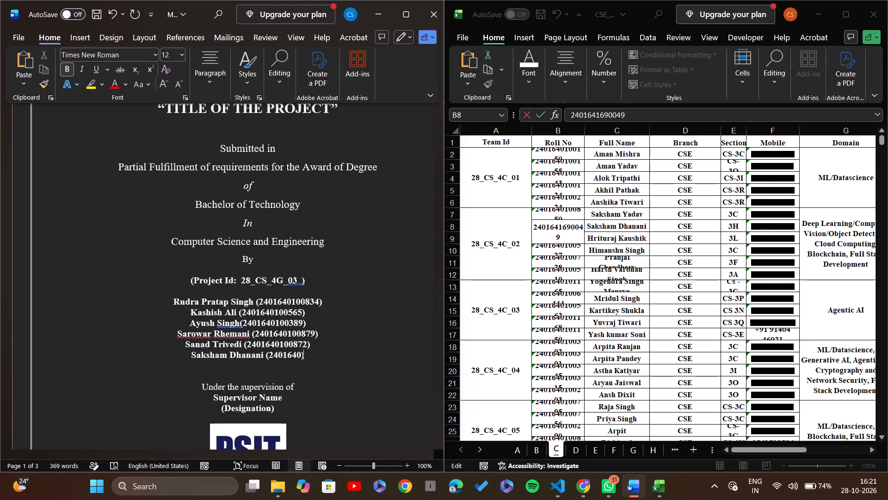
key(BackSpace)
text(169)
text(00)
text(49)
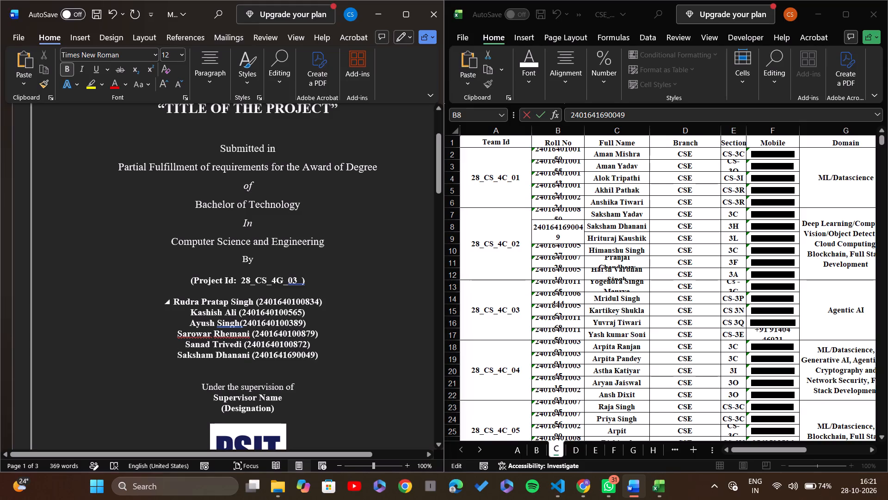
Look up the mentor of team 28_CS_4G_03 in the Mentor column of Excel sheet G for the cover page's supervisor line.
drag(437, 174, 436, 199)
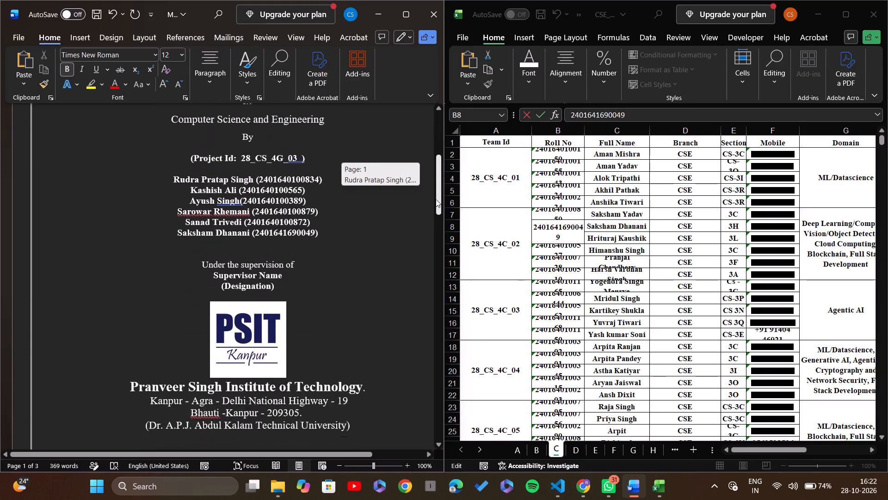
drag(436, 199, 435, 202)
click(280, 236)
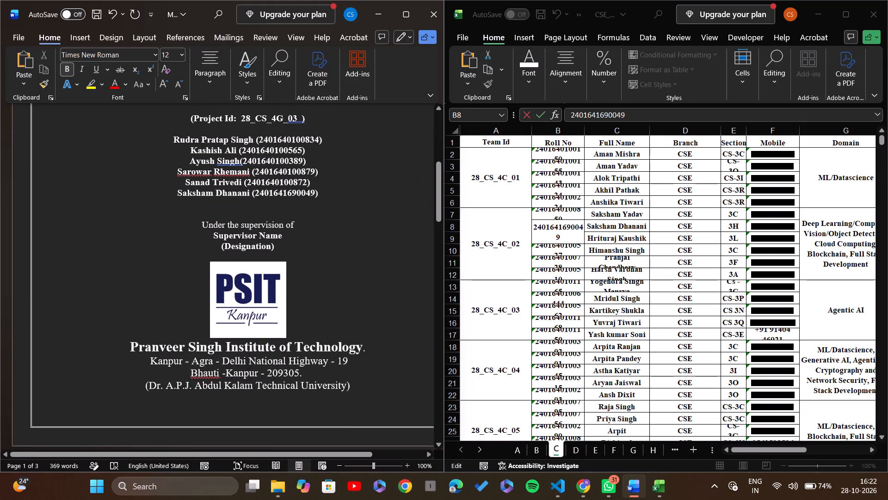
click(280, 236)
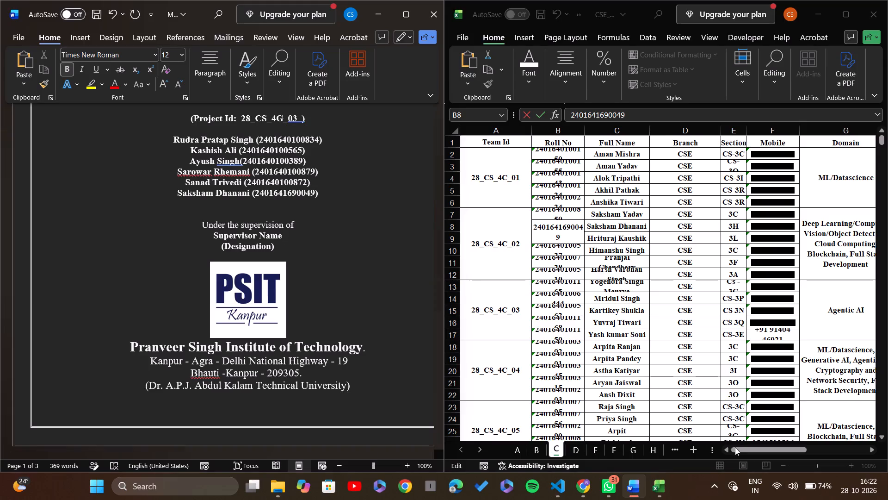
drag(735, 447, 765, 446)
drag(760, 450, 818, 445)
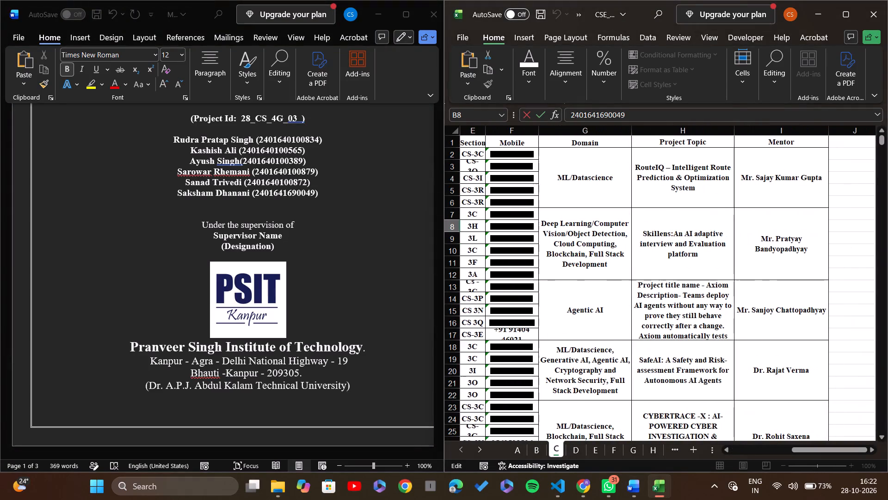
click(572, 454)
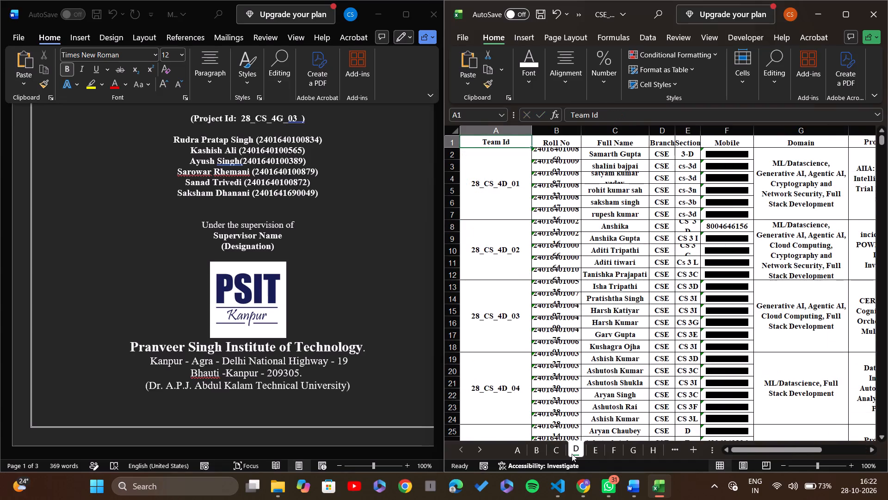
click(596, 450)
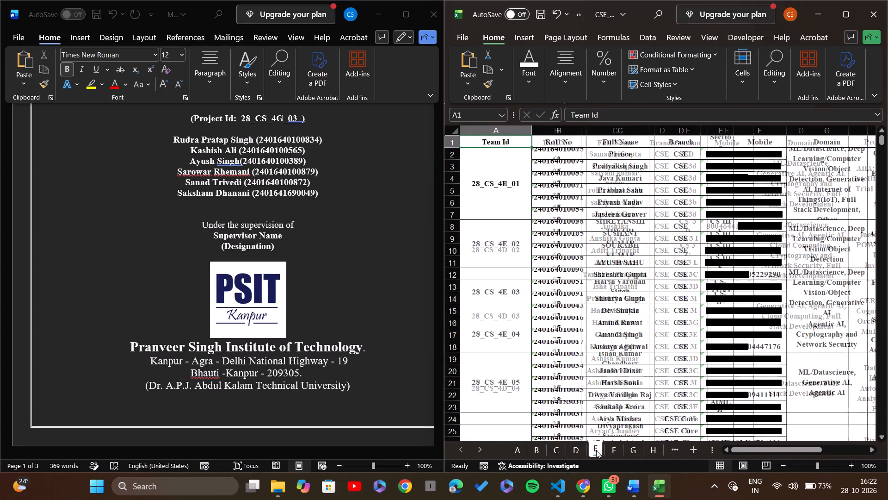
click(628, 453)
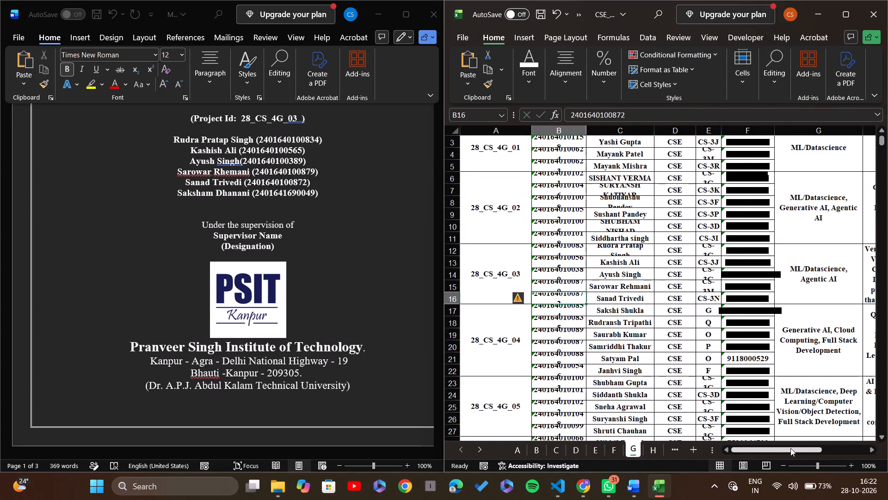
drag(786, 450, 838, 443)
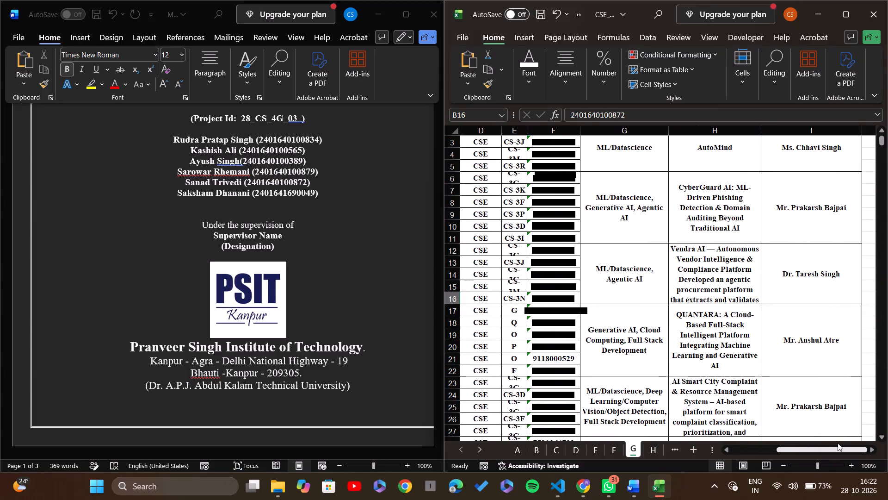
Replace the Supervisor Name placeholder in Word with the team mentor's name from Excel, beginning with the title "Dr.".
click(281, 234)
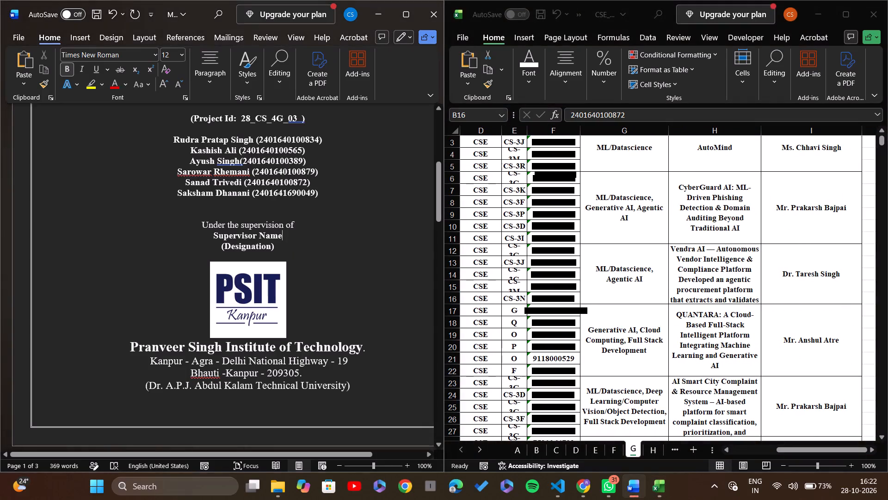
key(BackSpace)
key(BackSpace)
key(BackSpace)
key(BackSpace)
key(BackSpace)
key(BackSpace)
key(BackSpace)
key(BackSpace)
key(BackSpace)
key(BackSpace)
key(BackSpace)
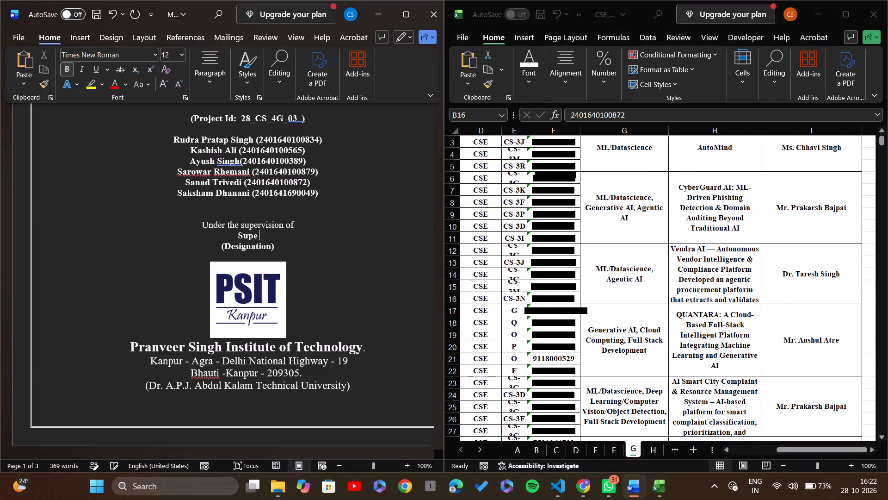
key(BackSpace)
key(BackSpace)
key(BackSpace)
key(BackSpace)
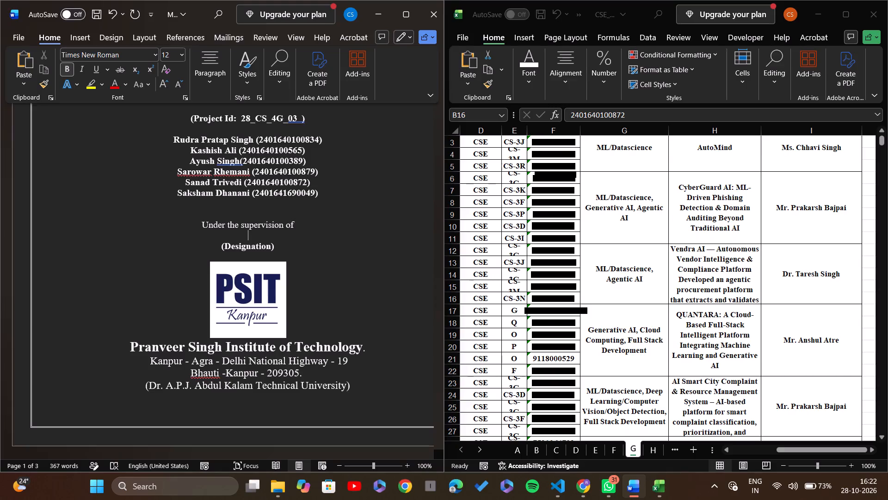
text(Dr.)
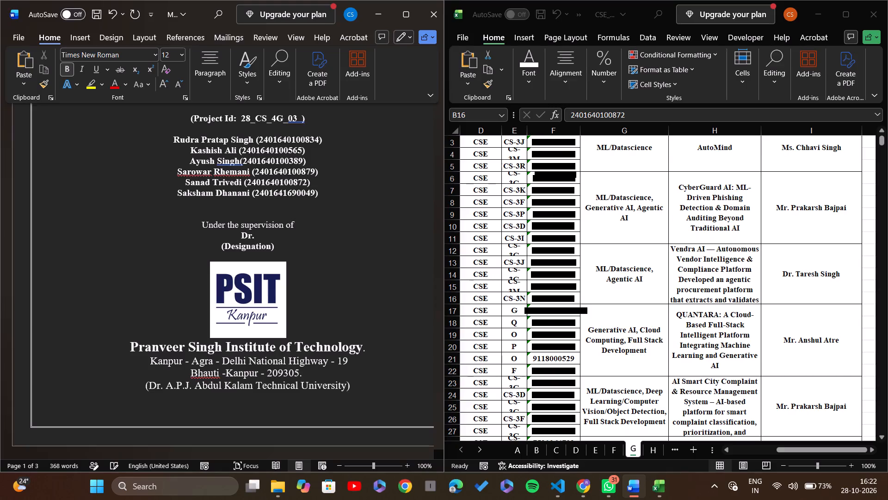
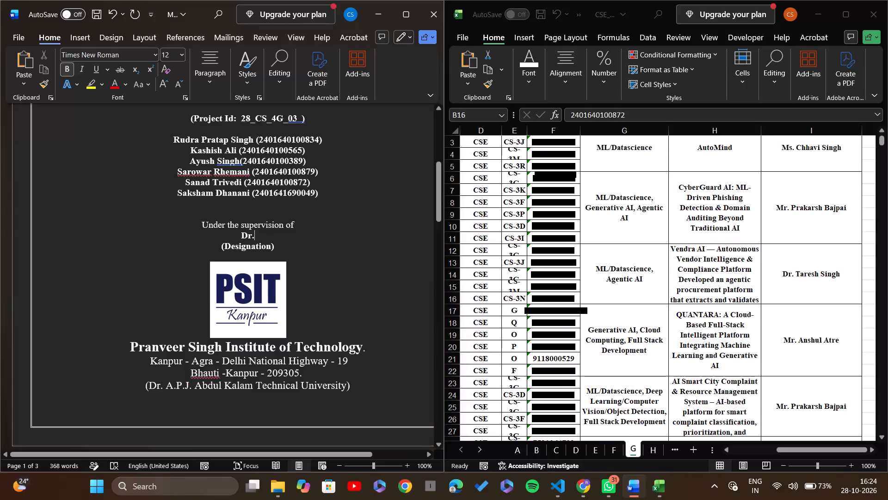
Complete the supervisor line after "Dr." with the team mentor's first name and surname from the Mentor column of Excel sheet G.
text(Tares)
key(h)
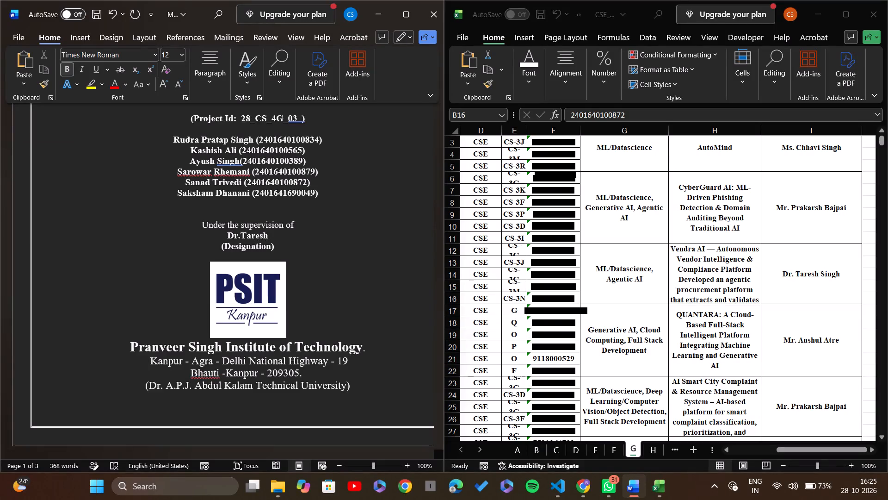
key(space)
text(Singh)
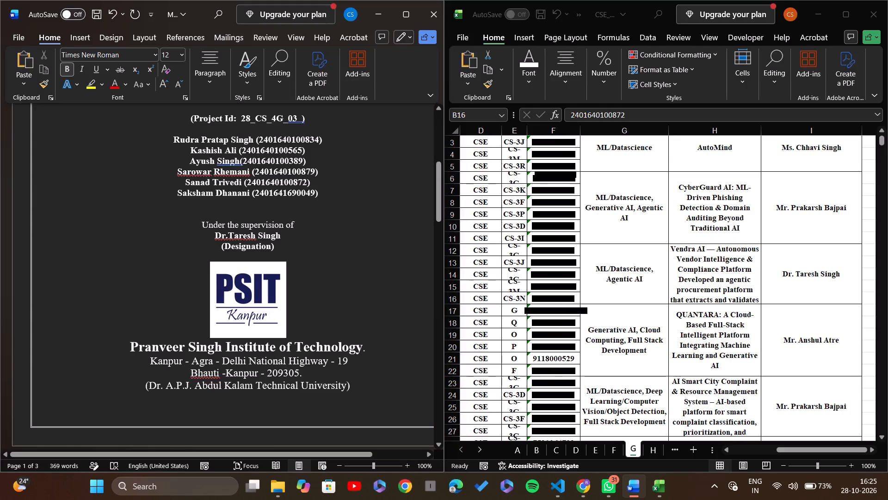
Open Mini Project Proposal Format 2026-27(2) from the Btech Third year folder, look through it for the faculty designation wording, and close it.
click(272, 248)
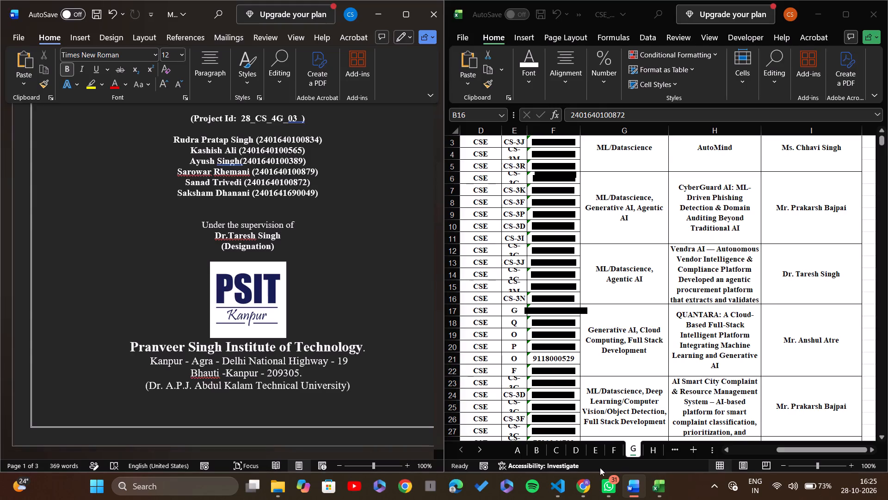
click(279, 487)
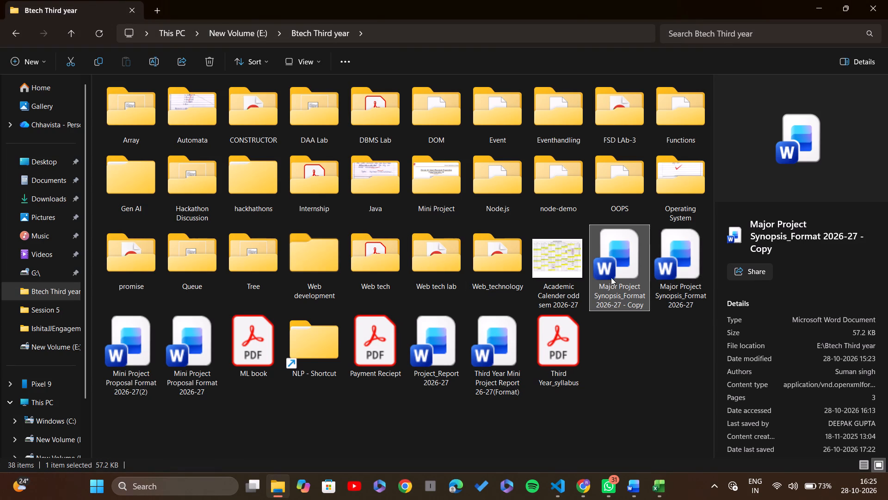
double_click(152, 362)
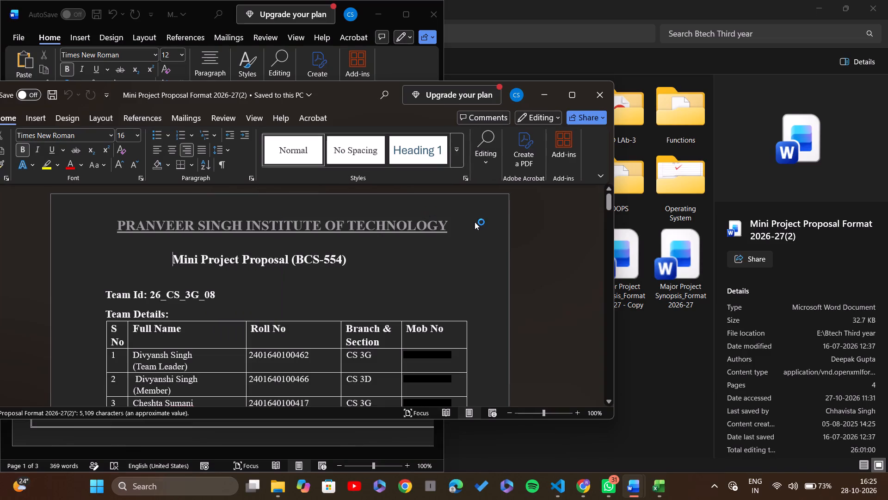
drag(606, 201, 606, 210)
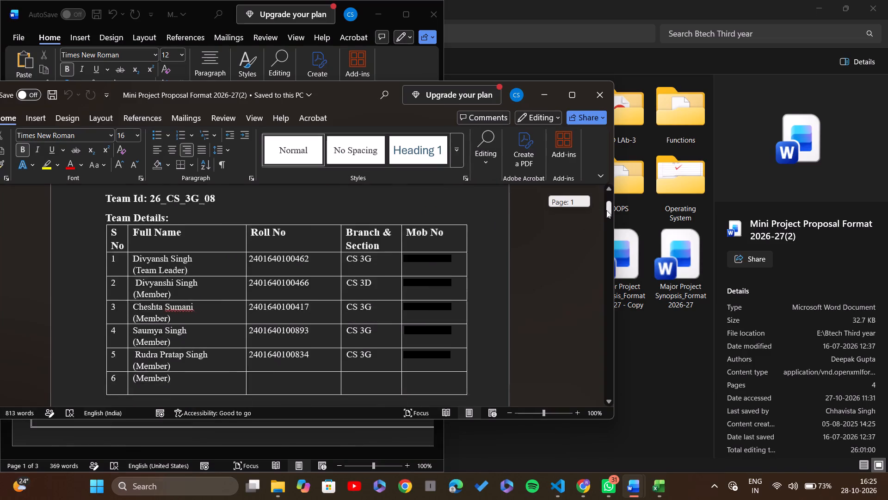
drag(606, 210, 606, 224)
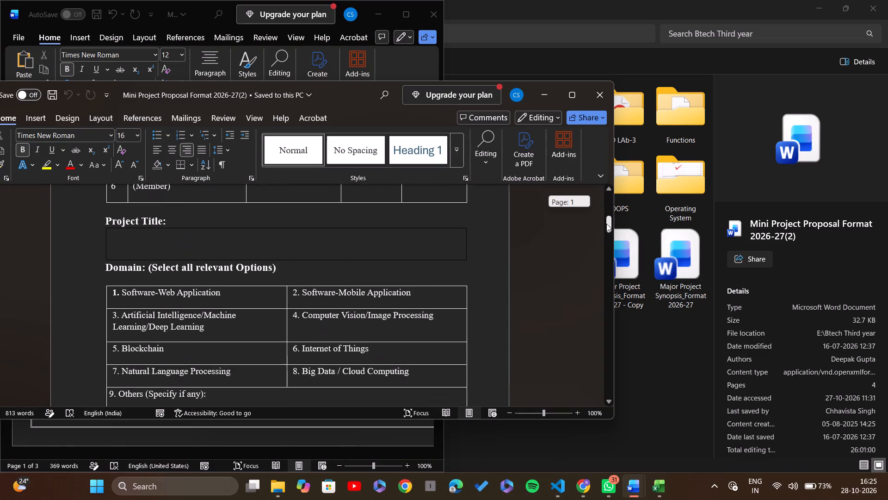
drag(606, 224, 604, 271)
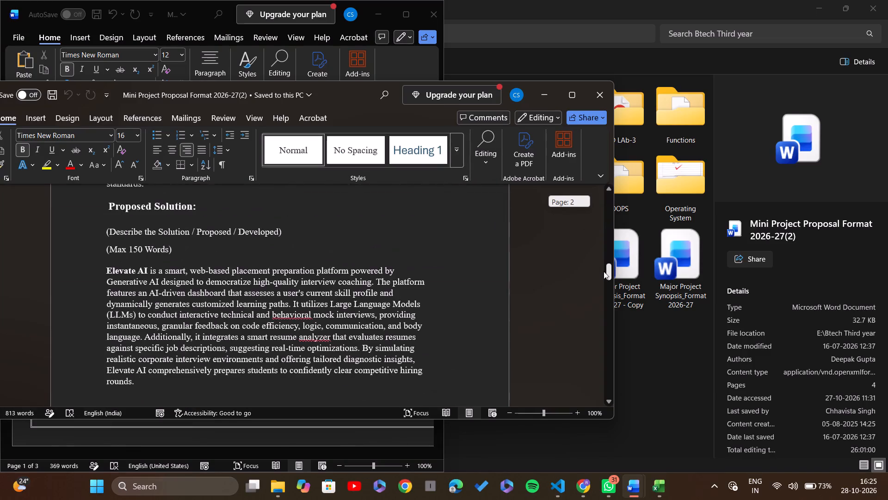
drag(604, 271, 609, 364)
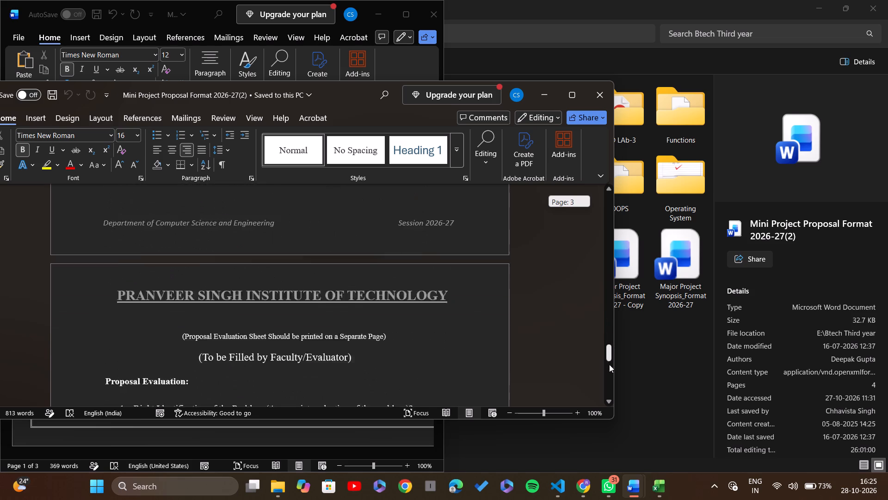
drag(609, 364, 607, 396)
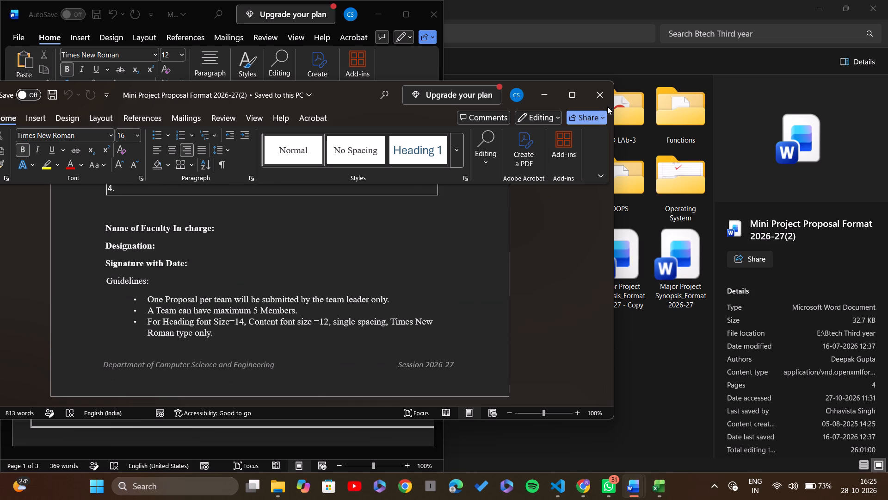
click(602, 95)
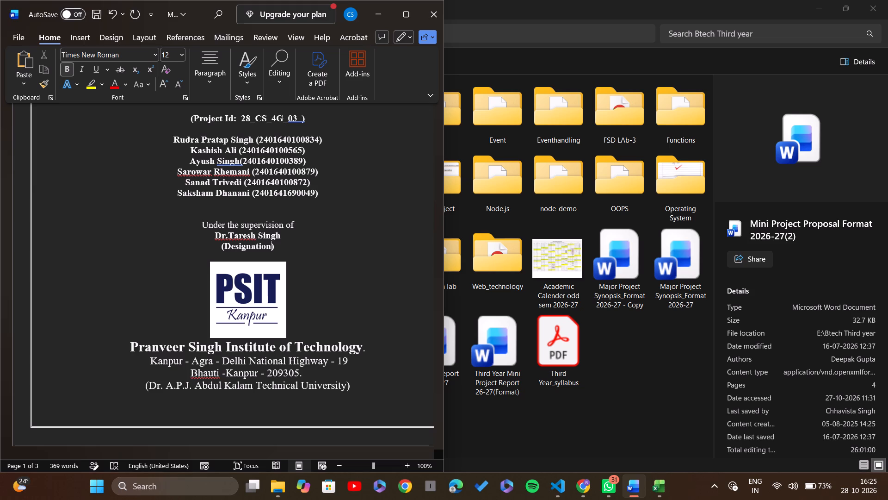
Replace the Designation placeholder under the supervisor's name with "Assistant Professor", keeping the parentheses.
key(BackSpace)
key(BackSpace)
key(BackSpace)
key(BackSpace)
key(BackSpace)
key(BackSpace)
key(BackSpace)
key(BackSpace)
key(BackSpace)
key(BackSpace)
key(BackSpace)
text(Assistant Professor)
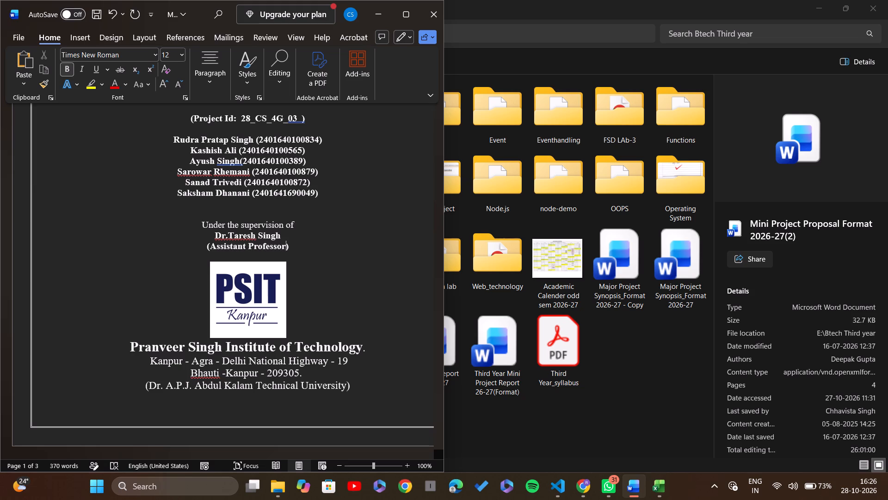
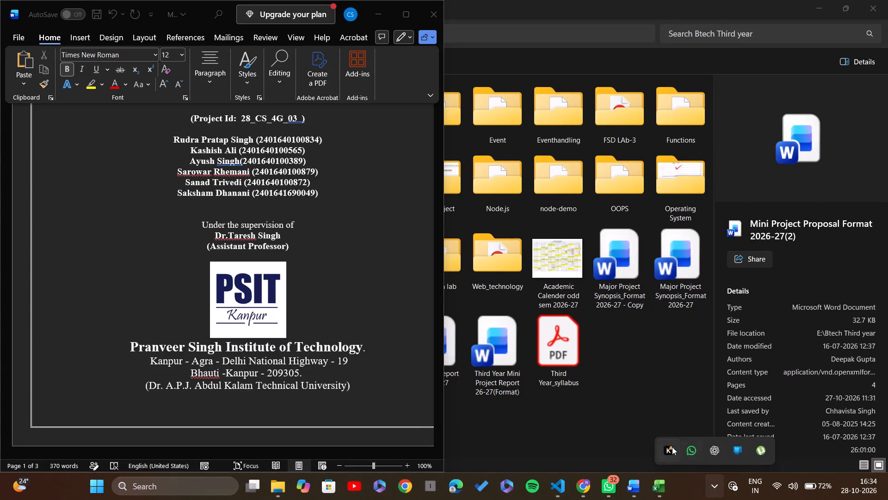
Return to the synopsis in Word and check the filled-in cover page and the start of the Introduction page.
click(657, 424)
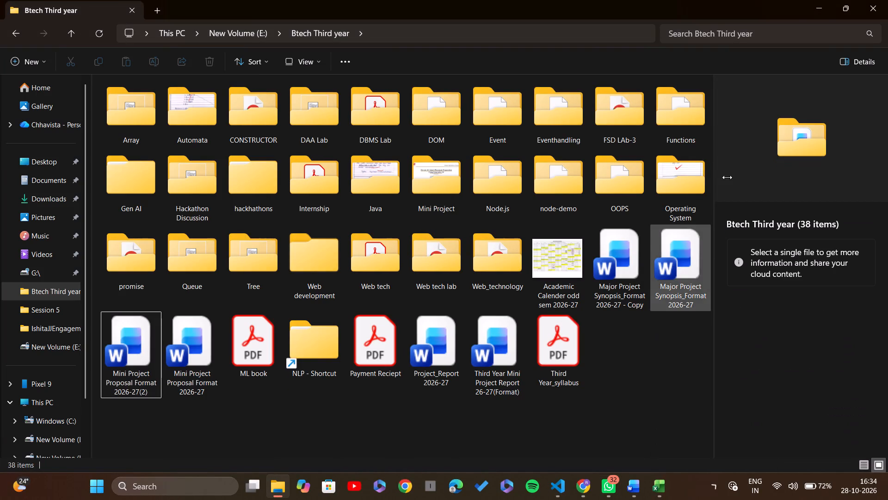
click(832, 1)
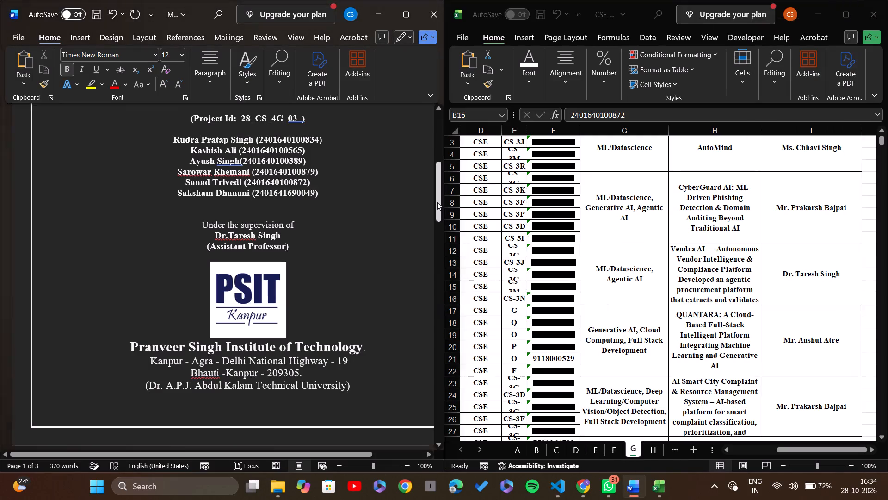
drag(437, 202, 432, 256)
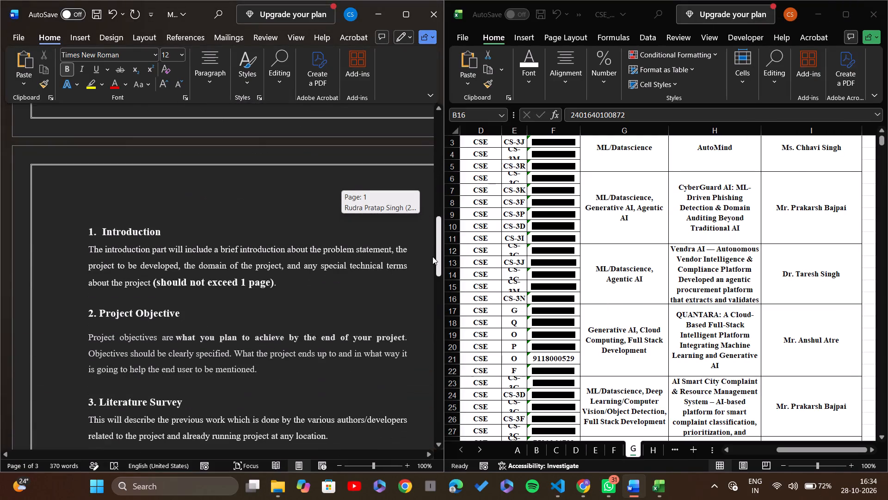
drag(432, 256, 430, 237)
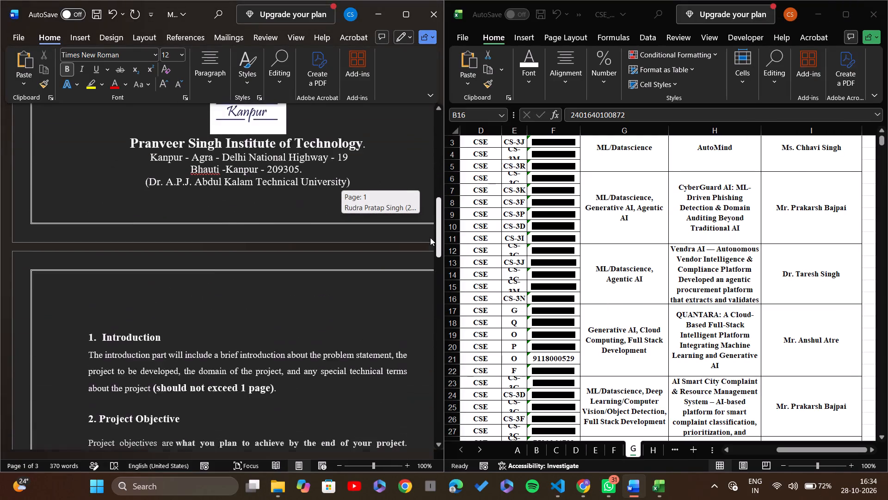
drag(430, 237, 429, 132)
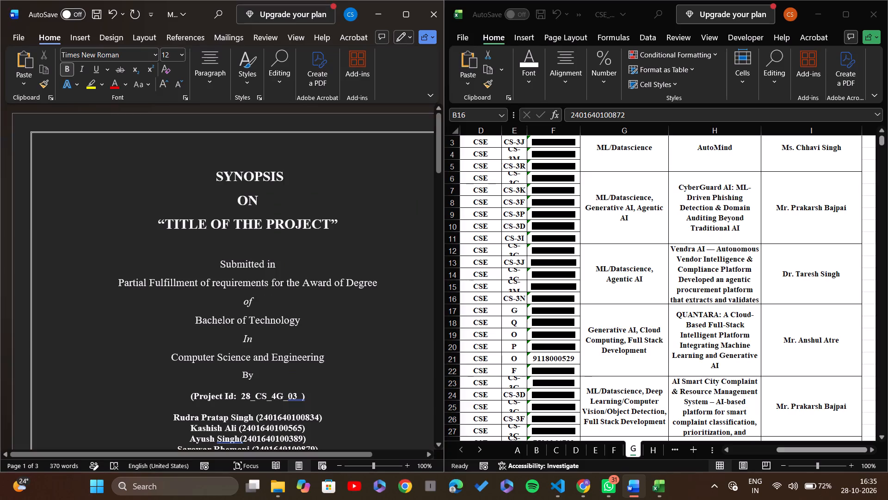
drag(439, 139, 437, 158)
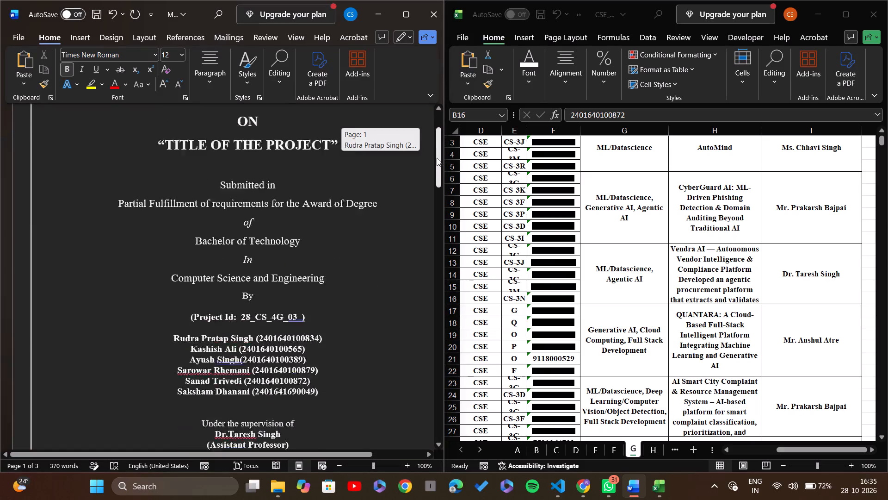
drag(437, 158, 428, 194)
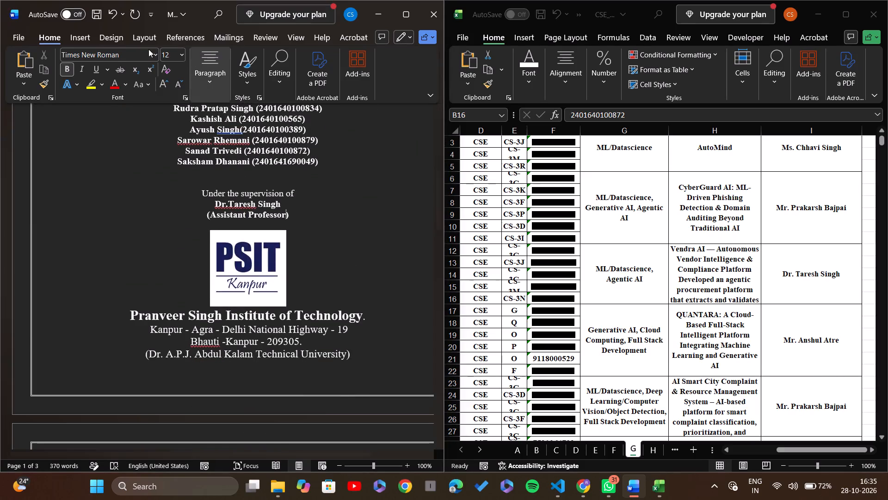
Save the Major Project Synopsis_Format 2026-27 - Copy document under its existing name and close it.
click(15, 31)
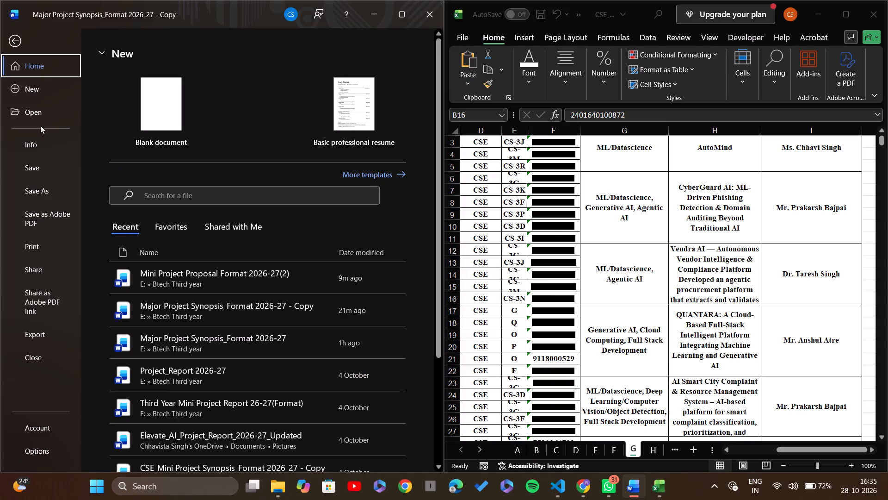
click(39, 172)
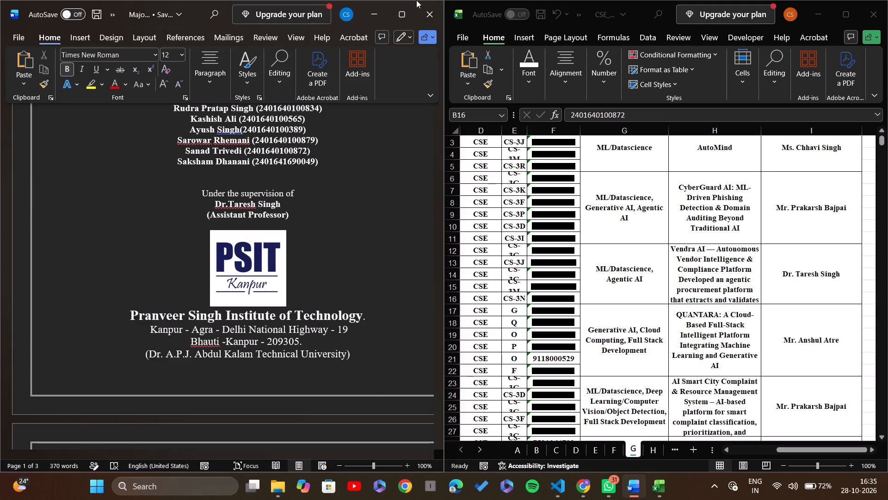
click(426, 8)
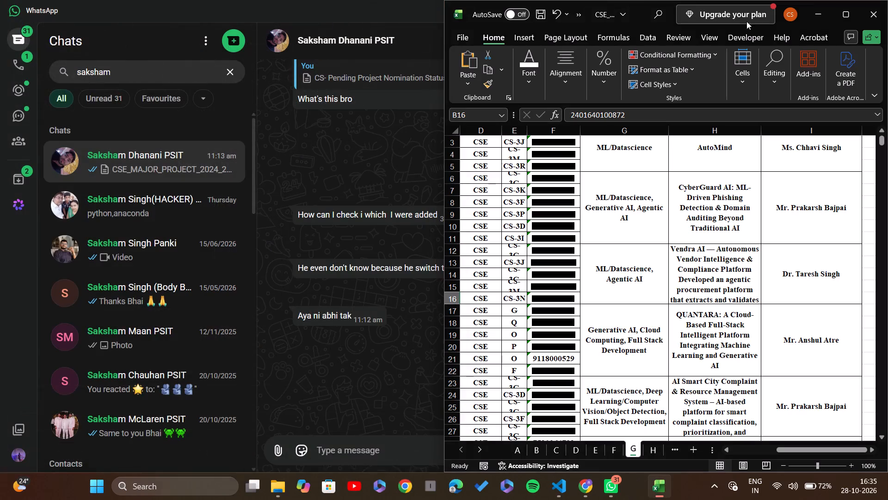
Close the CSE_MAJOR_PROJECT_2024_2028 Batch workbook in Excel, saving its changes in the proposed location.
click(870, 8)
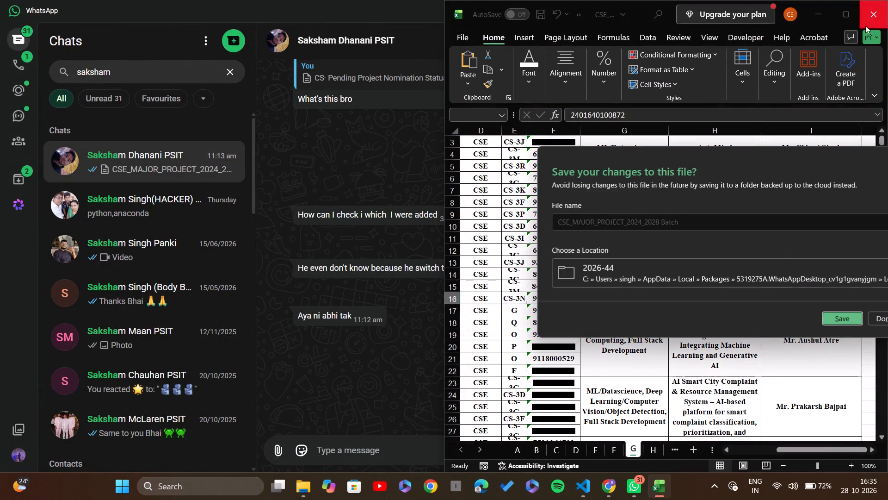